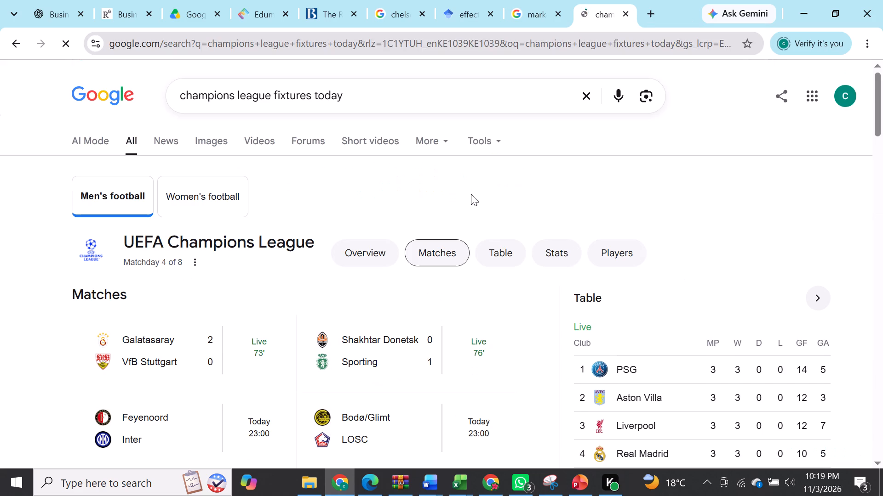
Open the full list of UEFA Champions League matches and look through the Matchday 4 fixtures for today and tomorrow.
scroll(367, 195, down, 1)
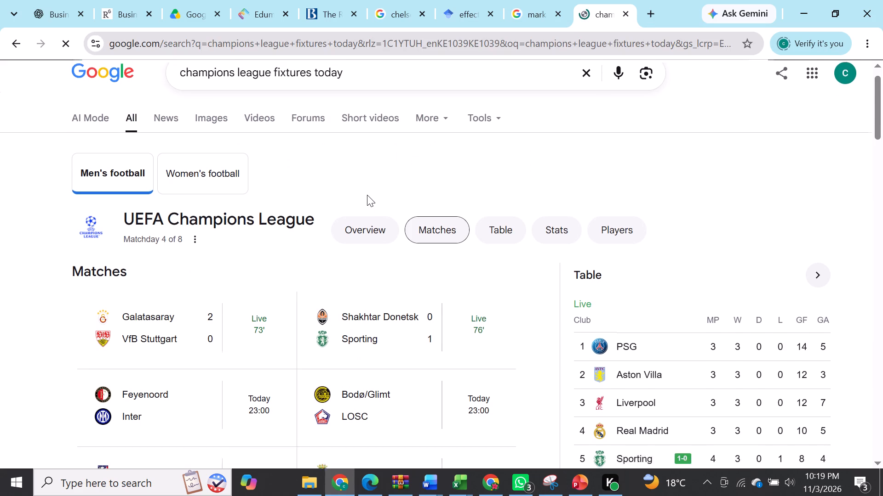
scroll(367, 195, down, 1)
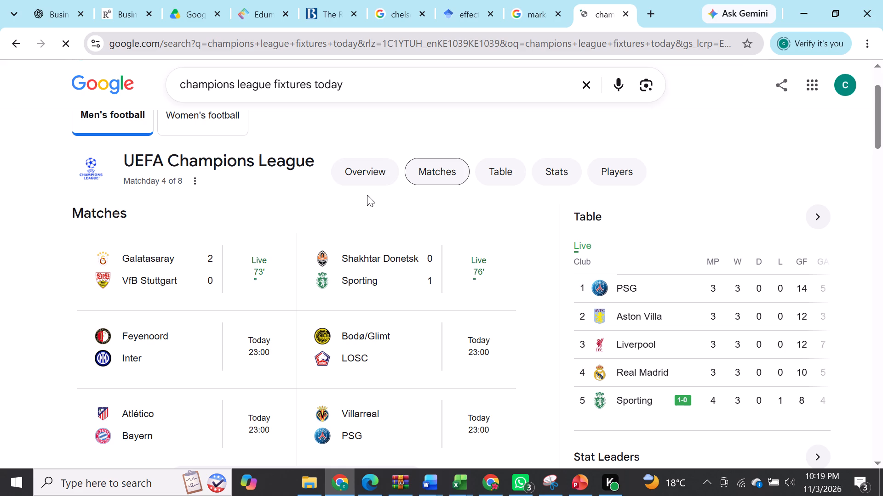
scroll(367, 195, down, 2)
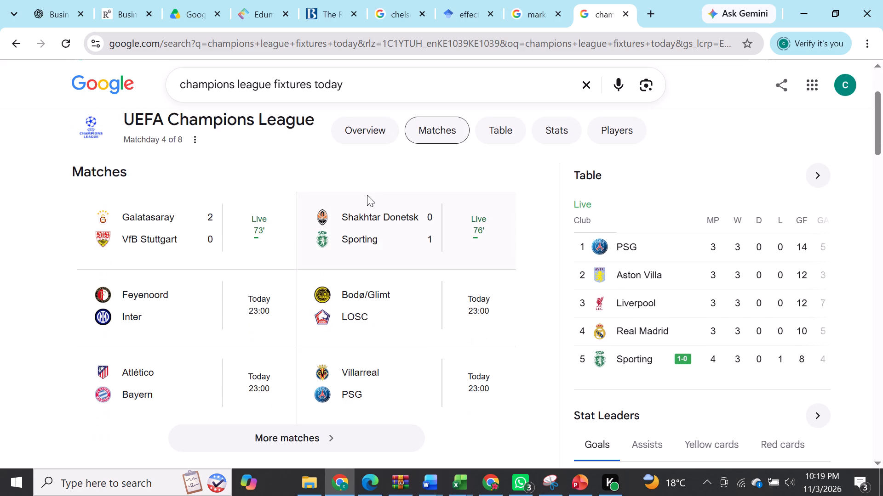
scroll(367, 195, down, 1)
click(306, 415)
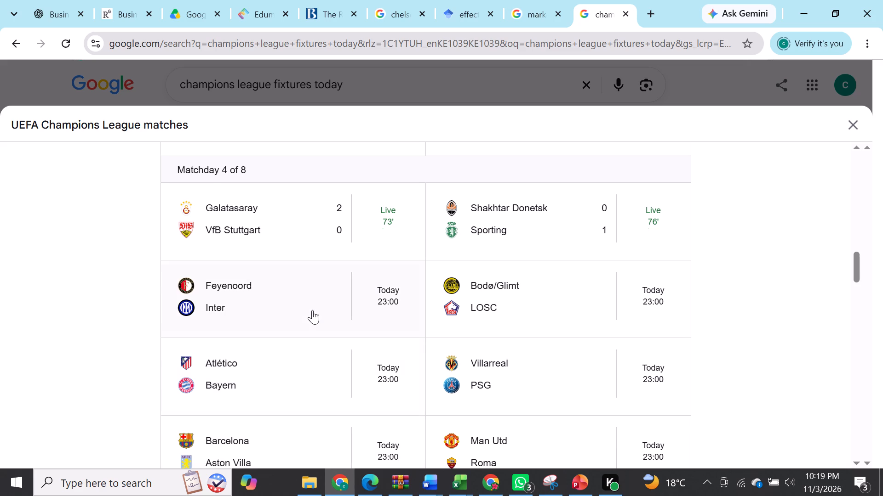
scroll(312, 310, up, 1)
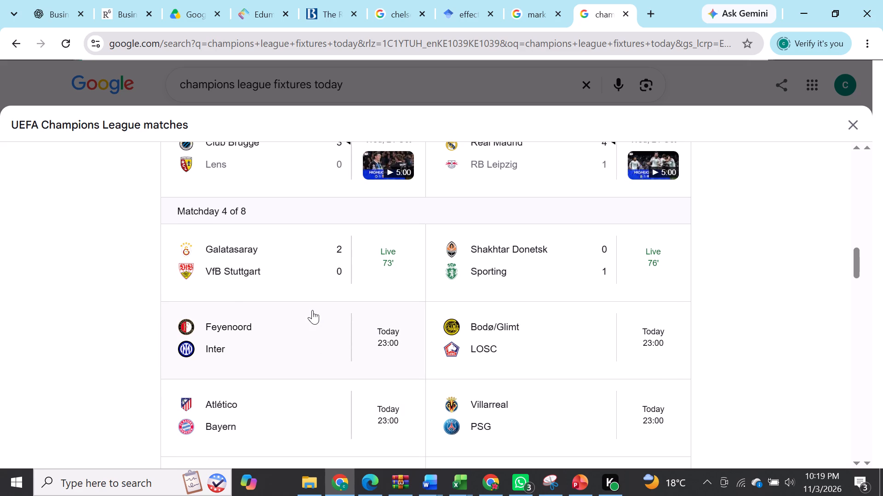
scroll(312, 310, down, 1)
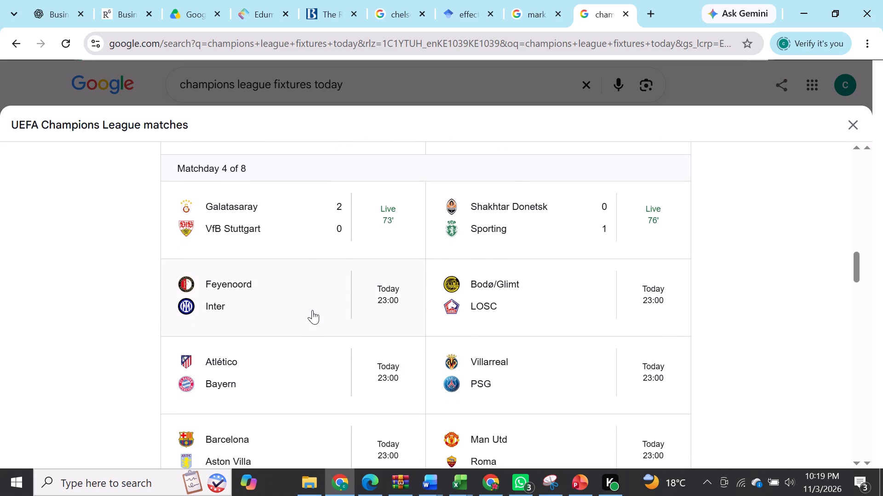
scroll(312, 310, down, 3)
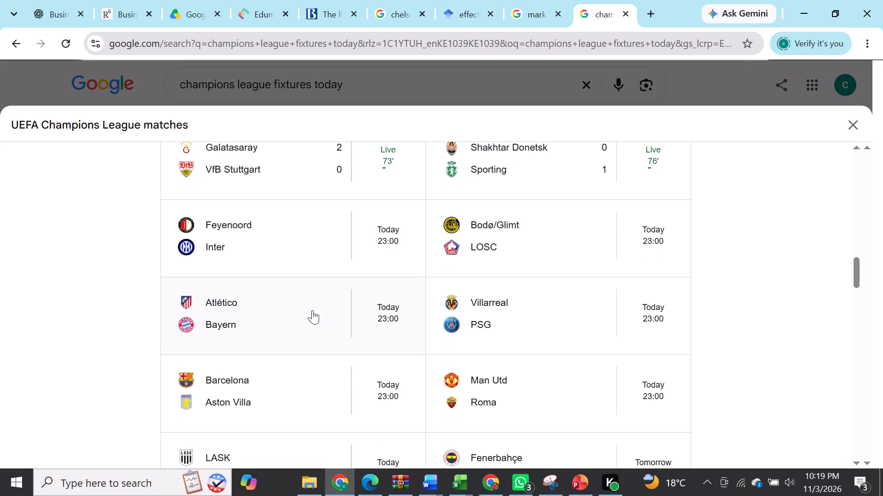
scroll(312, 310, down, 3)
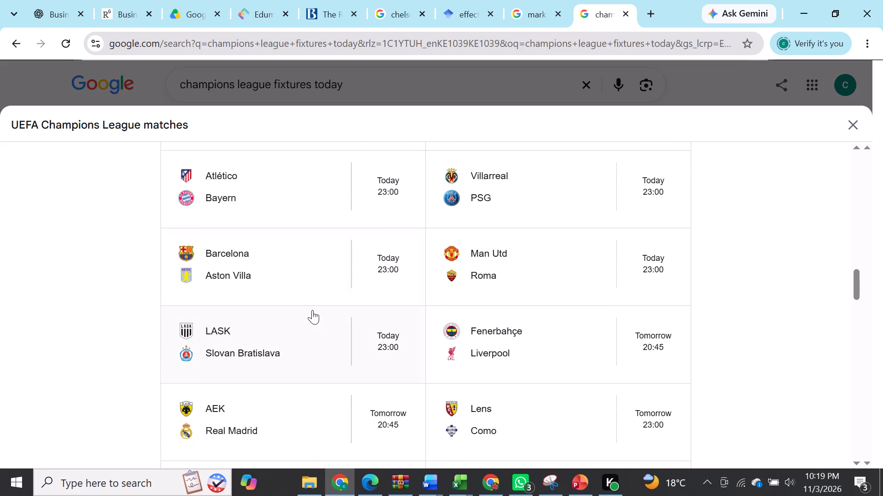
scroll(312, 310, down, 5)
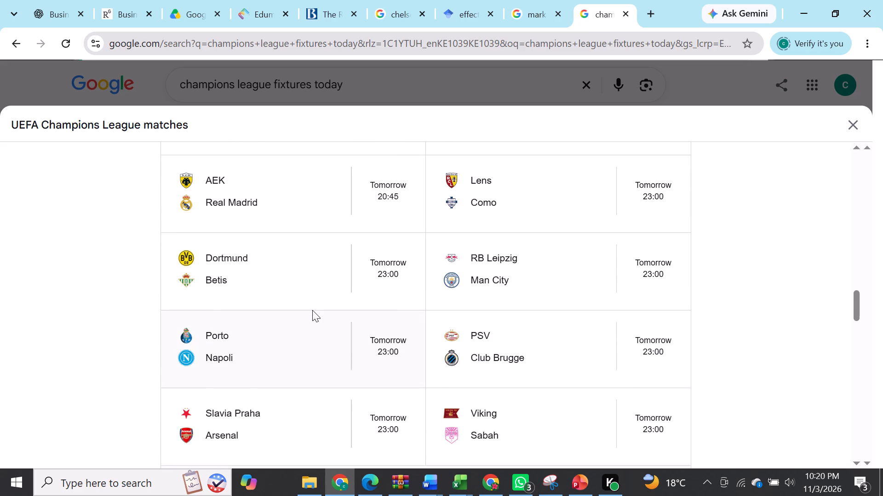
scroll(312, 310, down, 2)
scroll(312, 310, up, 1)
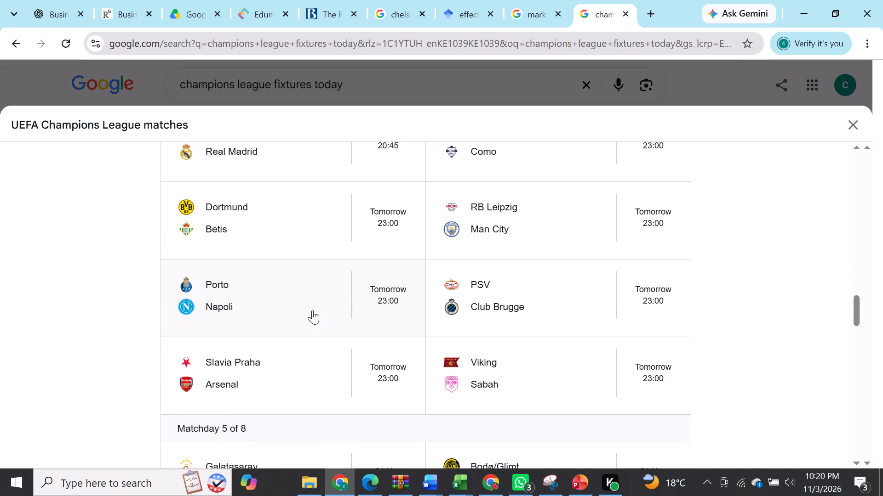
Open the Slavia Praha vs Arsenal fixture and look through its win probability and the full Champions League standings.
scroll(312, 310, up, 1)
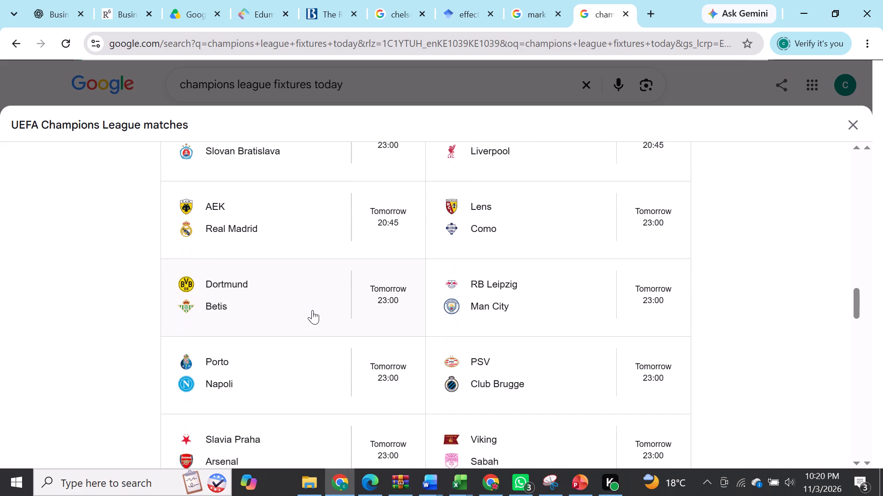
scroll(312, 310, down, 3)
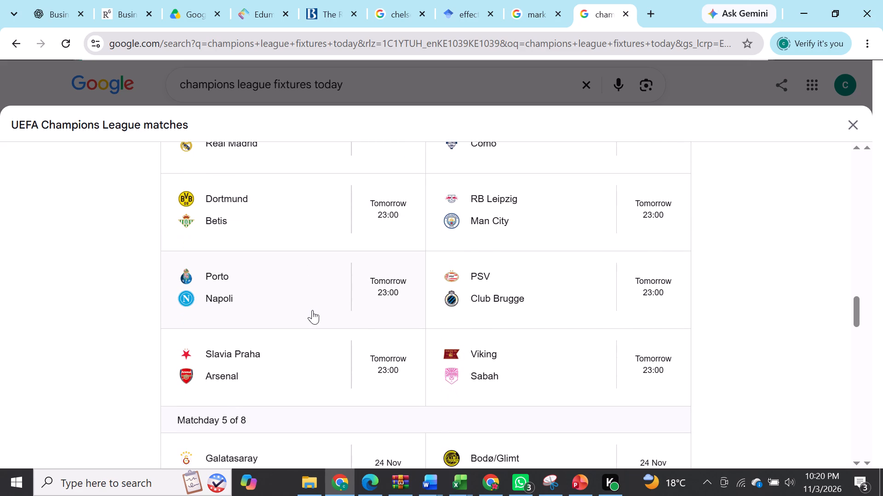
click(252, 350)
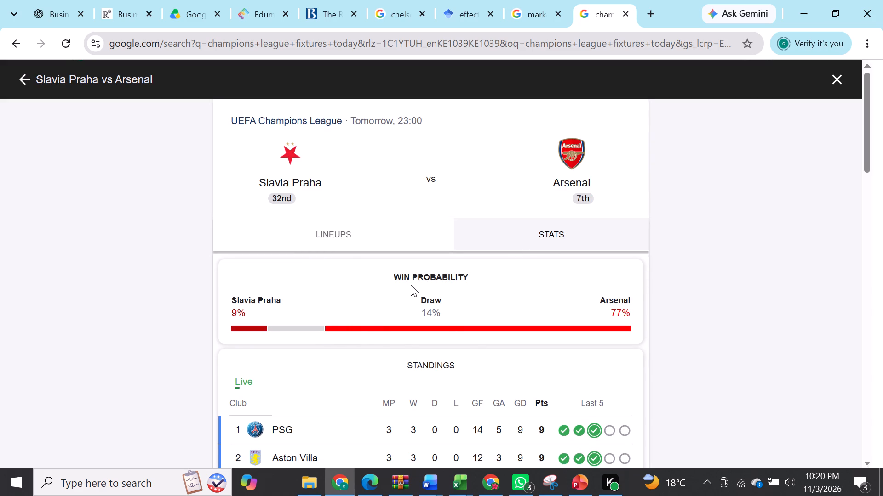
scroll(411, 285, down, 3)
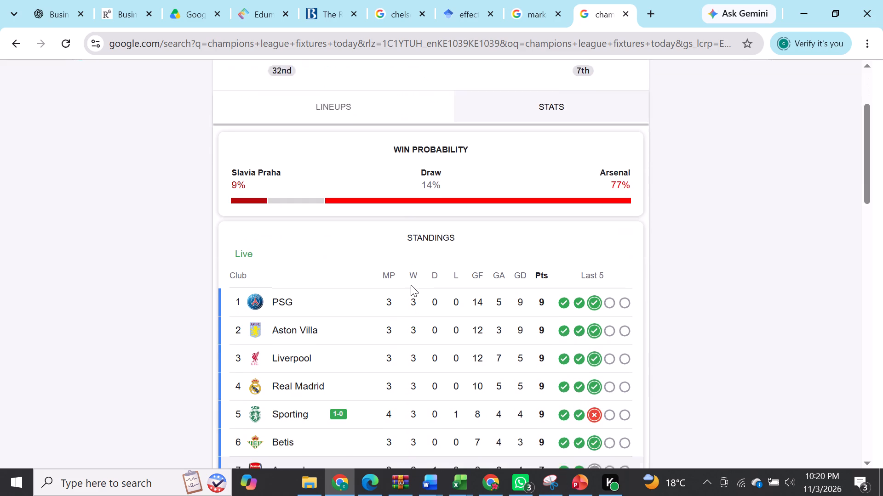
scroll(411, 285, down, 2)
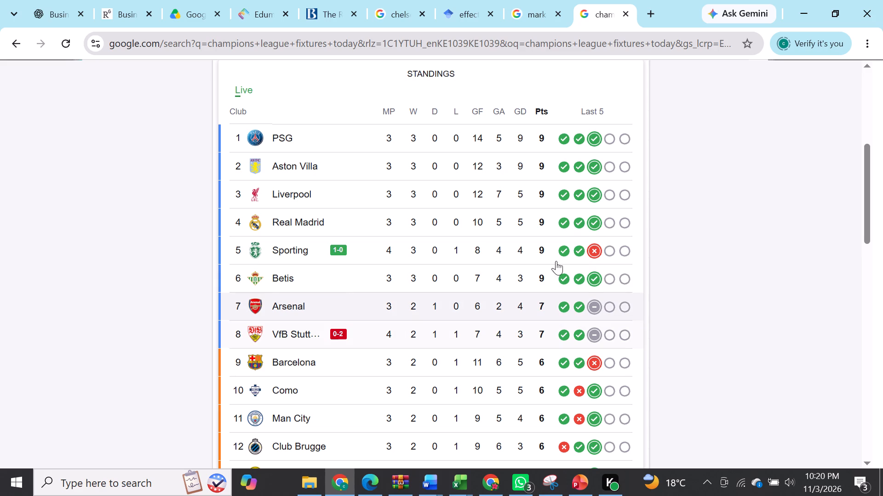
scroll(631, 269, down, 1)
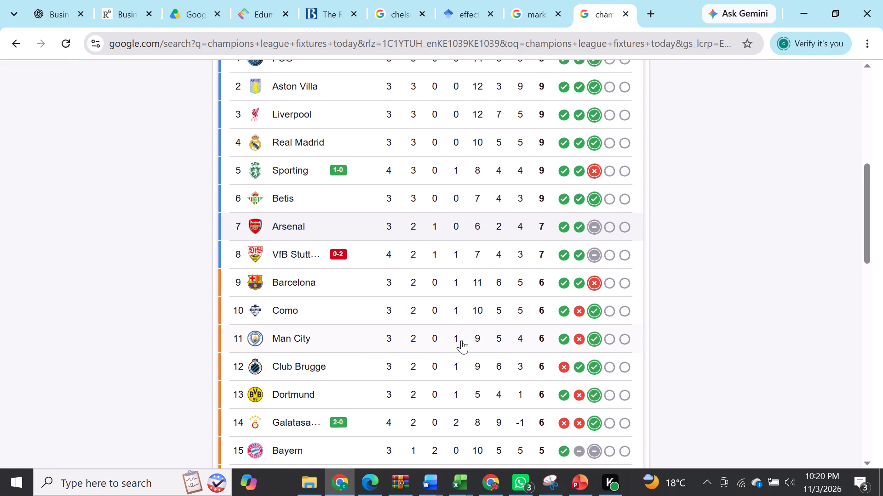
scroll(460, 339, down, 3)
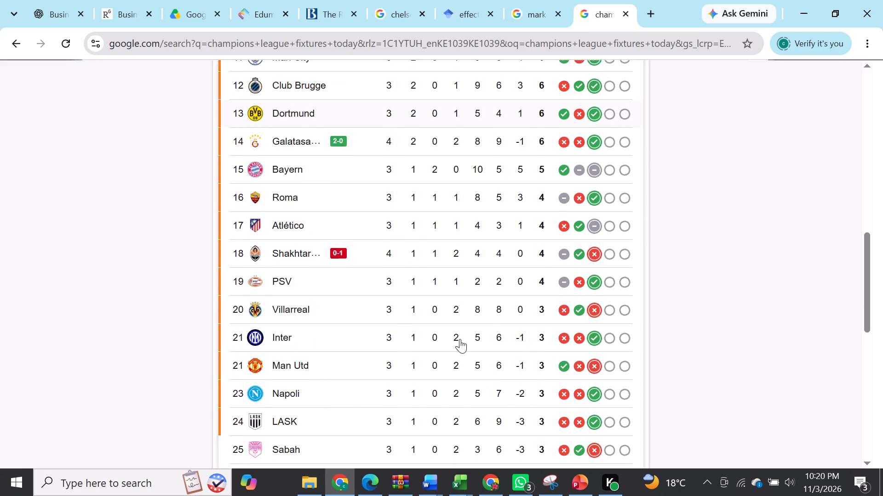
scroll(460, 339, down, 4)
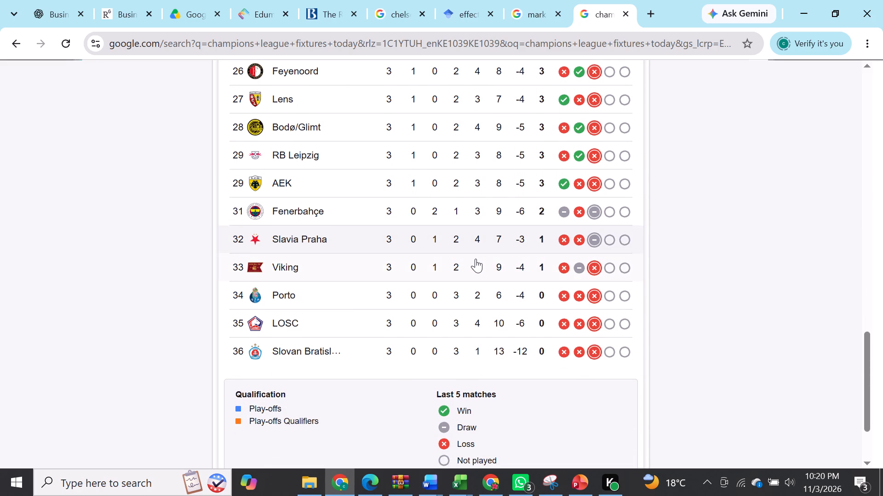
scroll(476, 259, down, 1)
scroll(476, 259, up, 11)
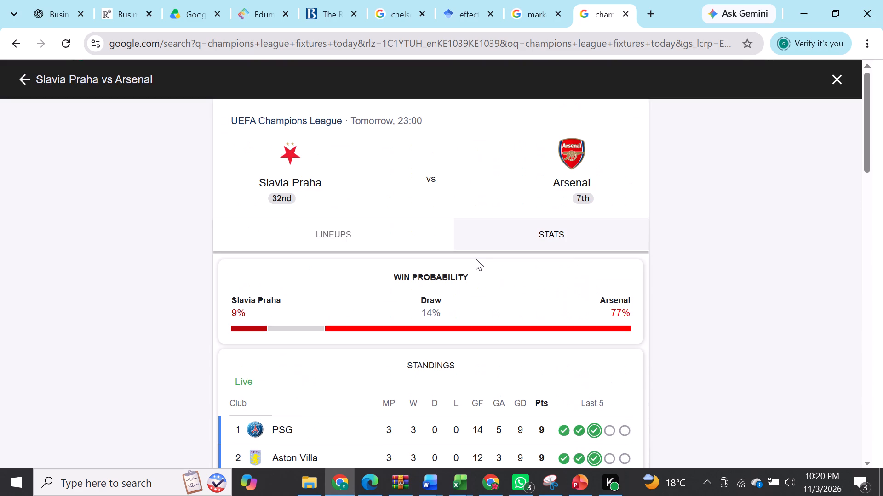
Close the open citation window over the Google Scholar results.
click(455, 11)
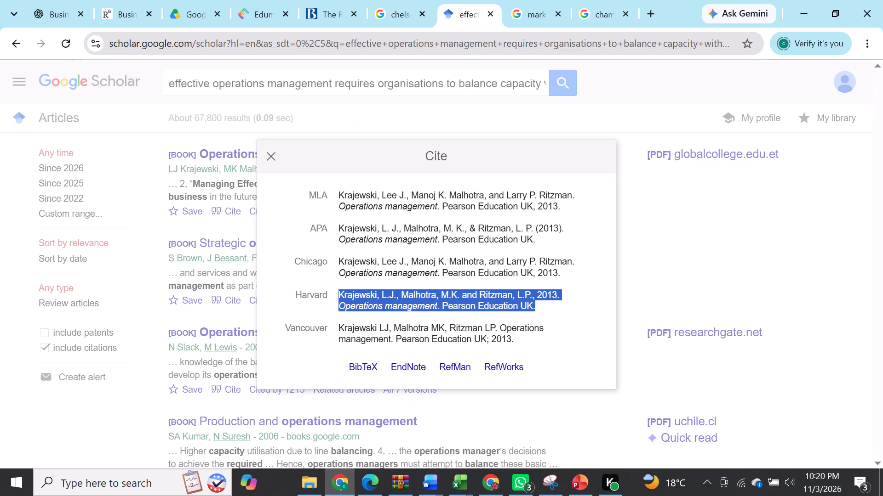
click(670, 241)
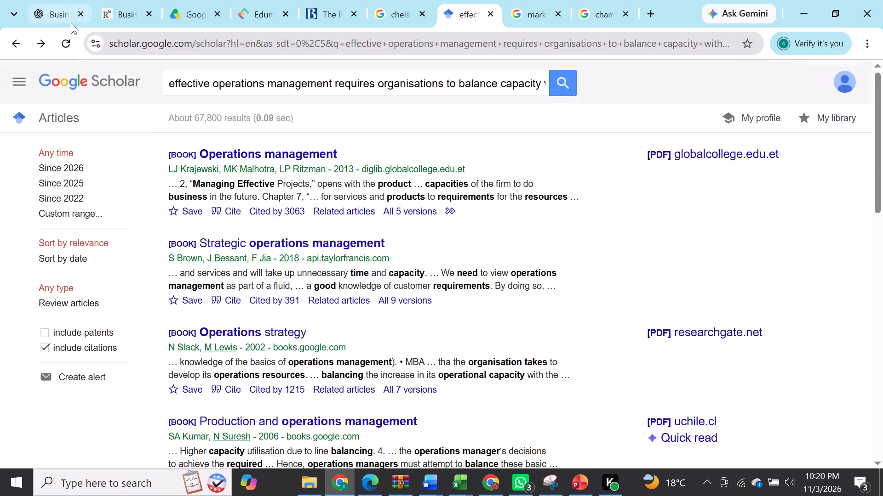
click(28, 8)
scroll(408, 243, up, 2)
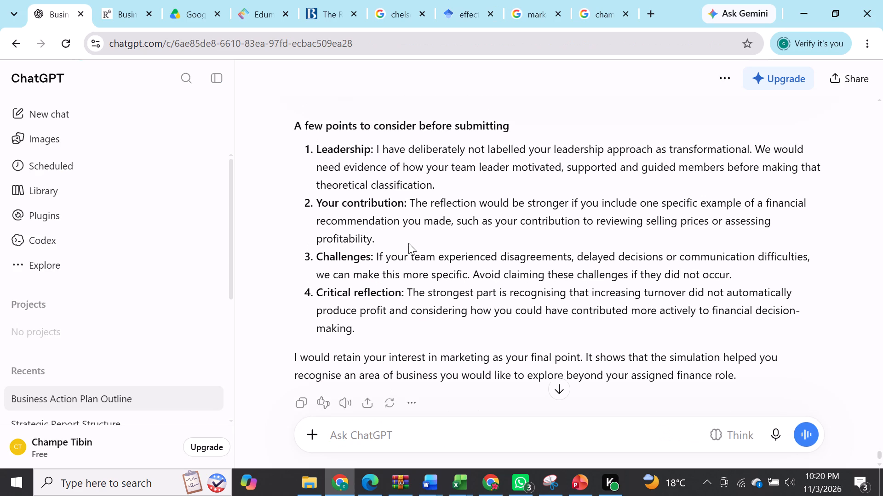
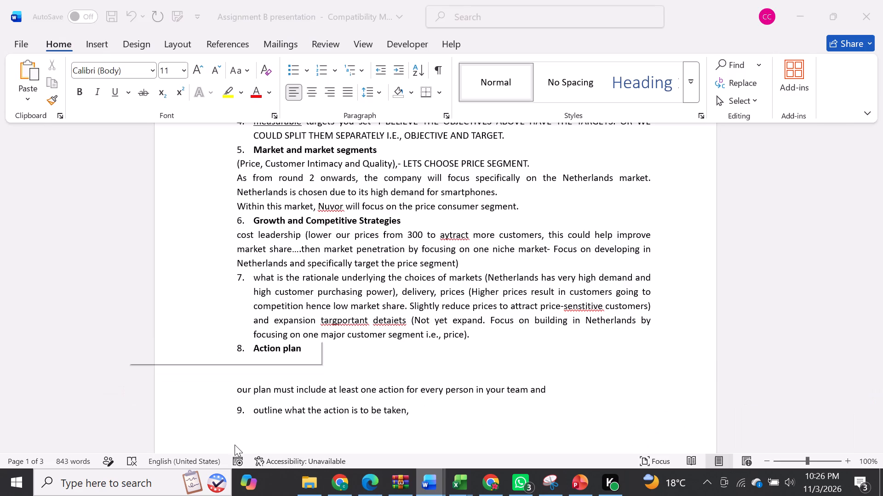
scroll(379, 304, down, 14)
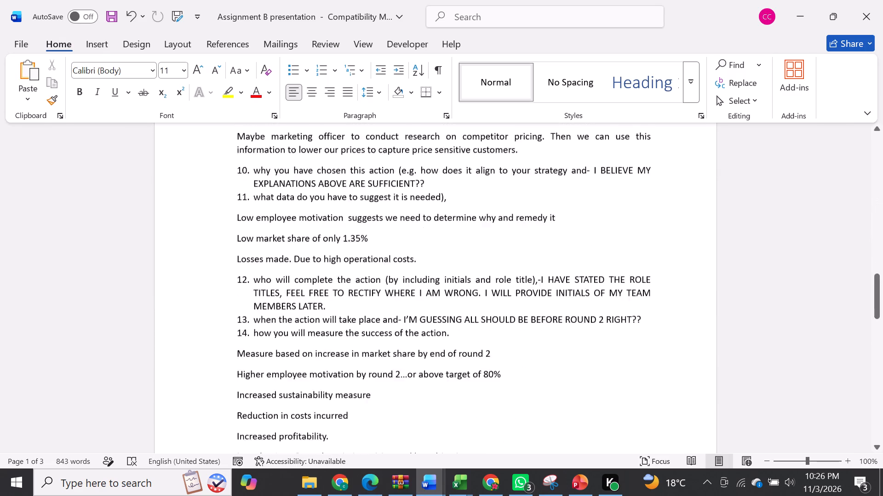
scroll(379, 304, down, 20)
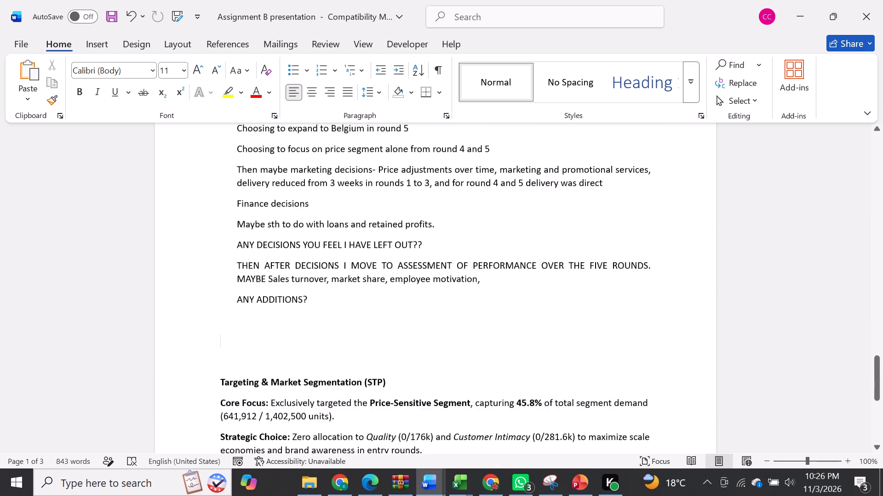
scroll(379, 304, down, 9)
drag(558, 332, 556, 333)
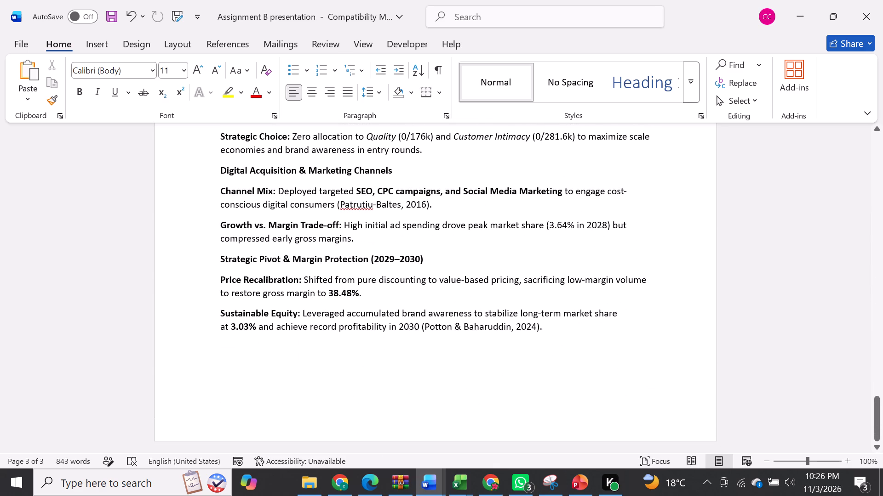
drag(556, 333, 218, 265)
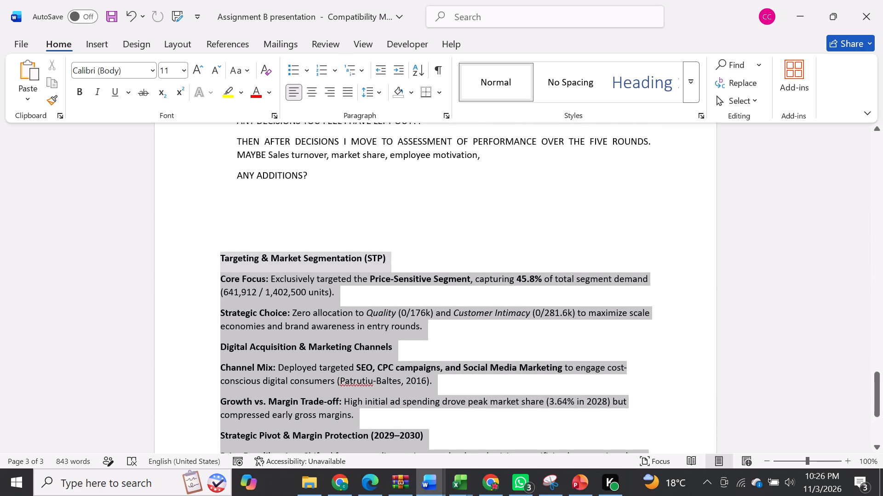
drag(218, 265, 208, 244)
key(BackSpace)
key(BackSpace)
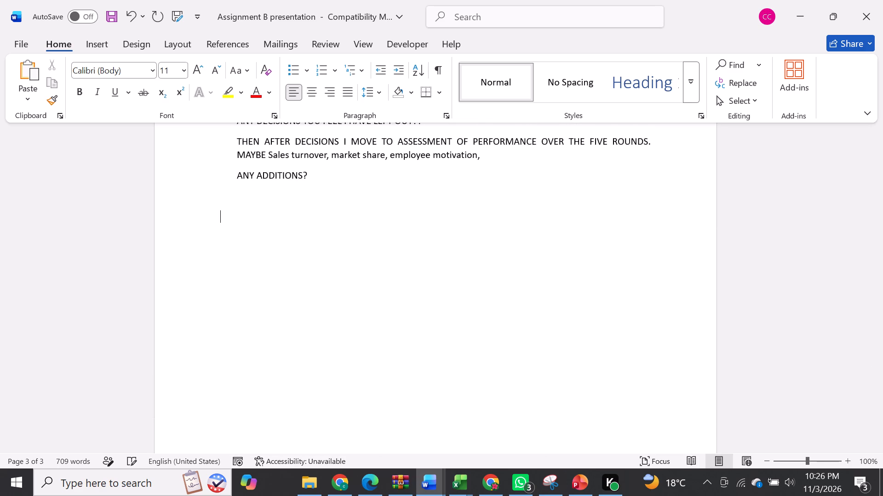
key(ctrl+v)
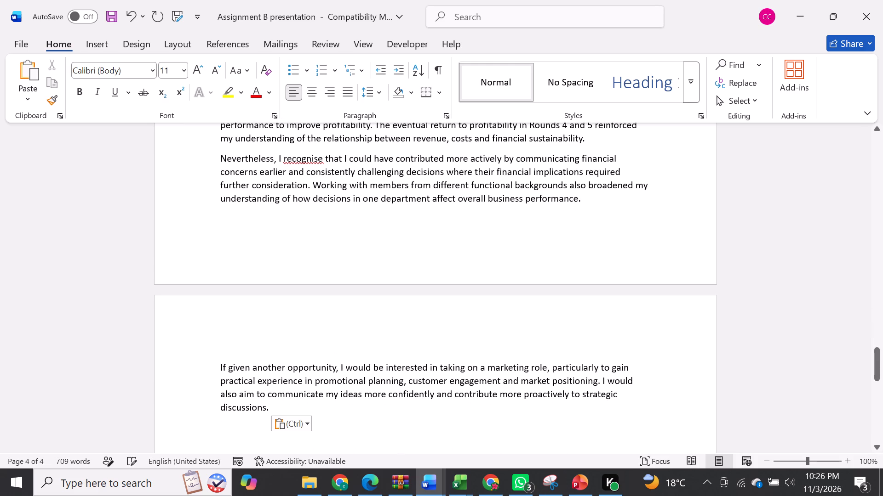
Reword the last paragraph's first sentence as being a marketing director to gain practical skills in promotional planning, engaging with customers, segmentation, targeting and positioning.
click(430, 369)
text(being a marketing director)
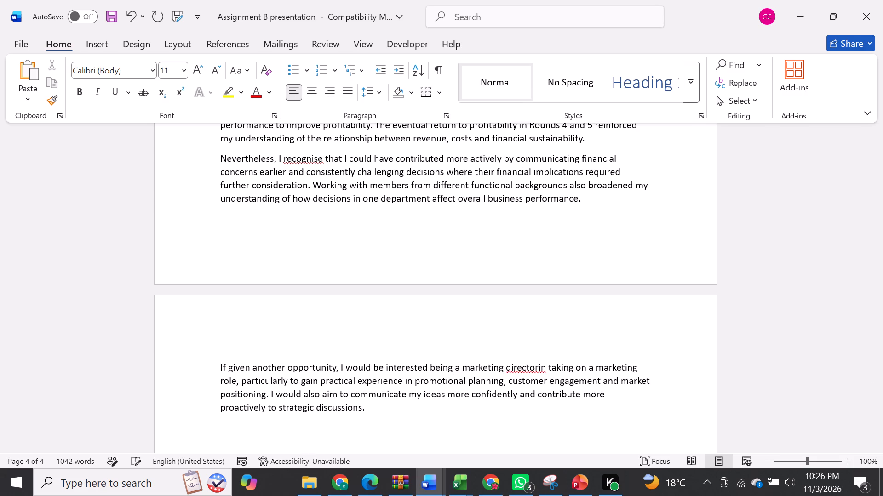
key(space)
text(so i could gain practical skills in promotional plann)
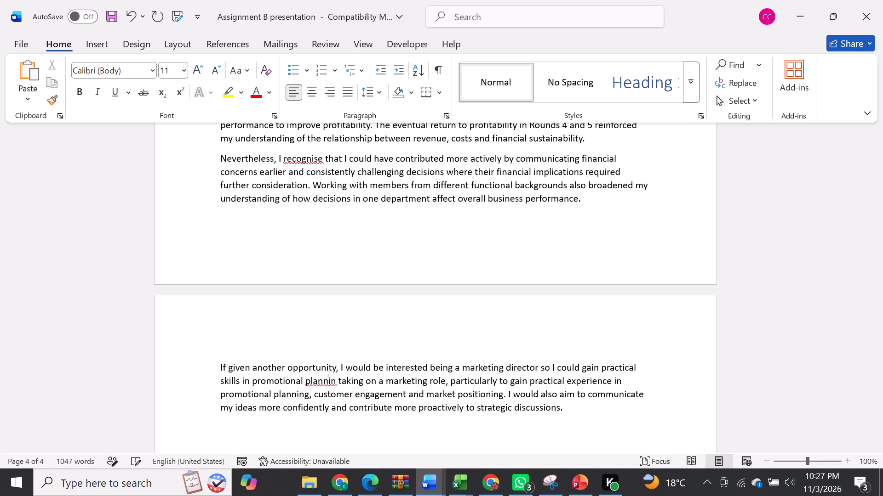
text(ing, engaging with customers and other aspects of s)
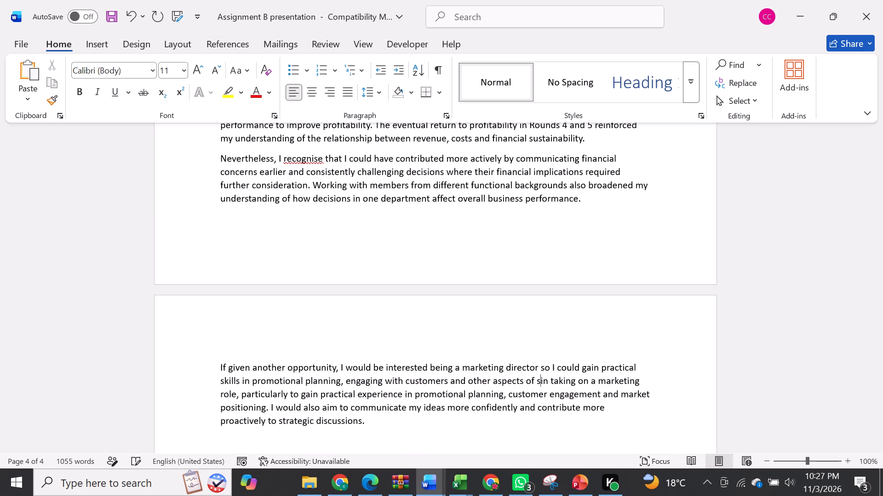
text(egmentation, r)
key(BackSpace)
text(tageting and posit)
text(ioning.)
Add the sentence "I would also aim to be more proactive and confident in sharing my opinions during meetings.".
key(space)
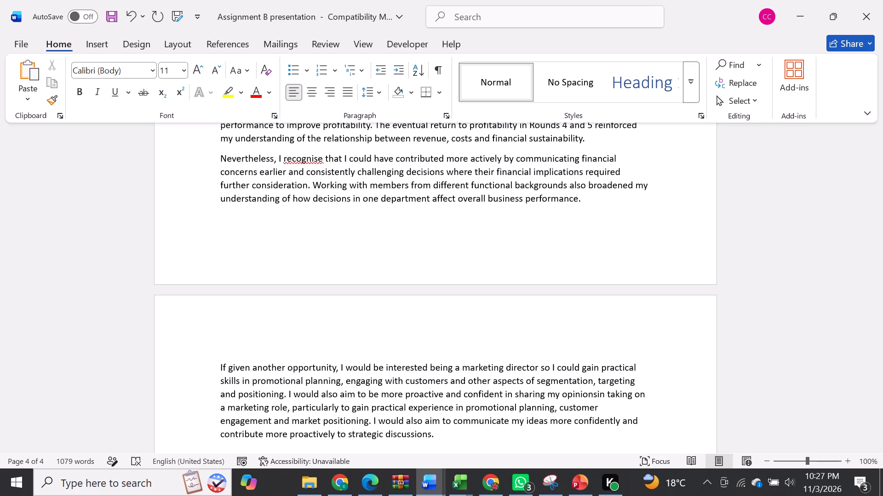
key(space)
text(during meetings.)
key(space)
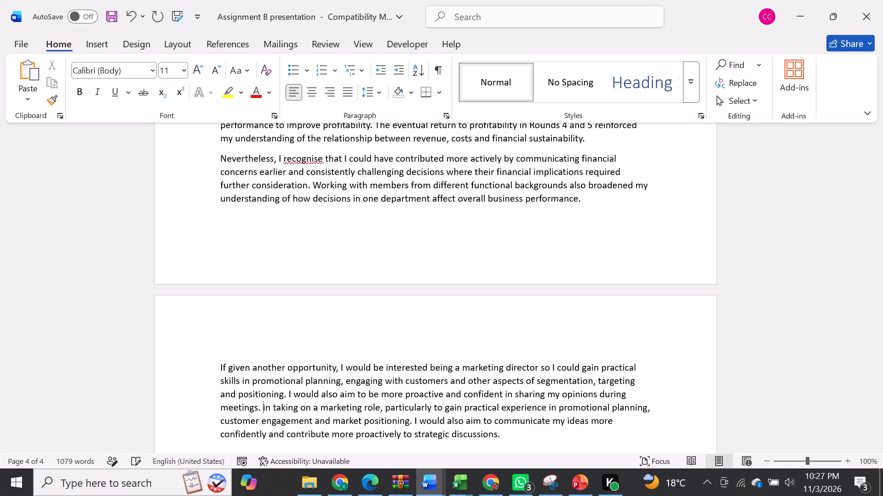
Delete the leftover original wording, from "in taking on a marketing role" through "strategic discussions," after the rewritten sentences.
key(Return)
scroll(373, 376, down, 2)
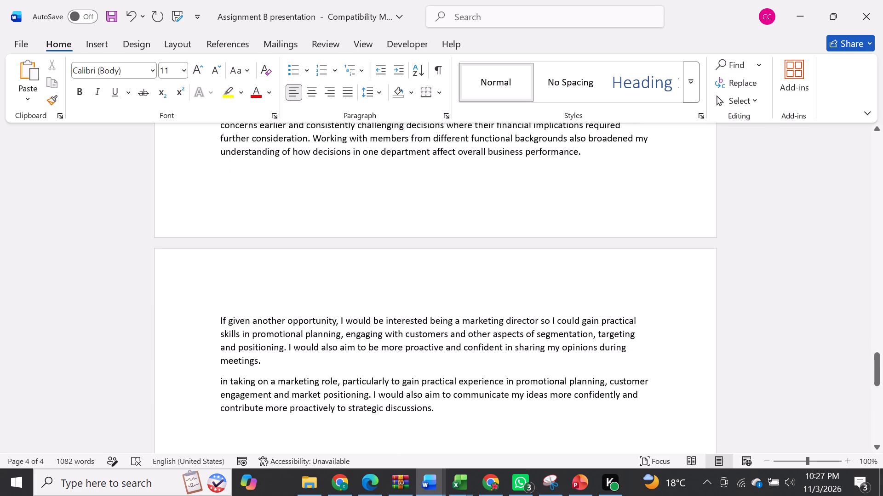
drag(439, 409, 211, 383)
key(BackSpace)
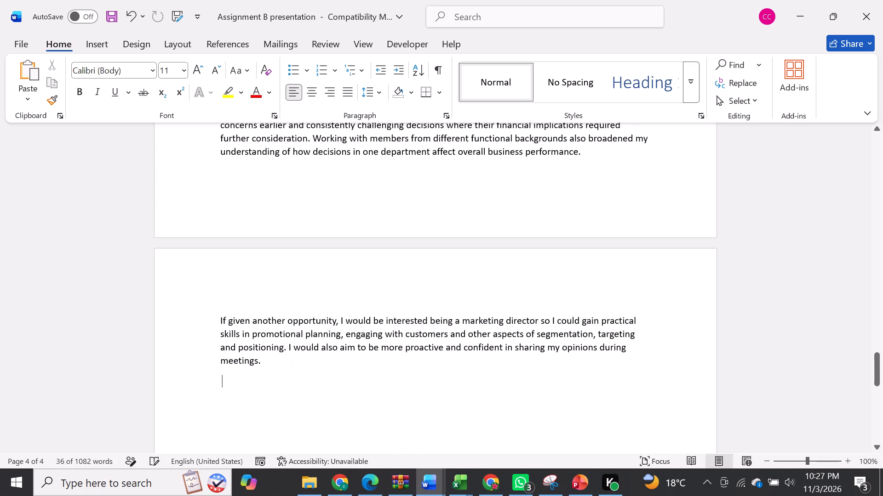
Replace "If given another opportunity" at the start of the last paragraph with "In another simulation".
scroll(299, 329, up, 1)
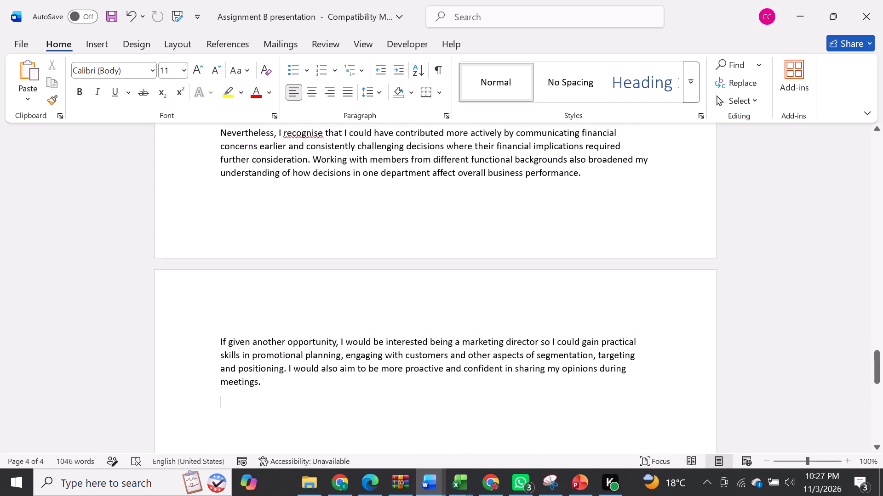
drag(335, 344, 209, 337)
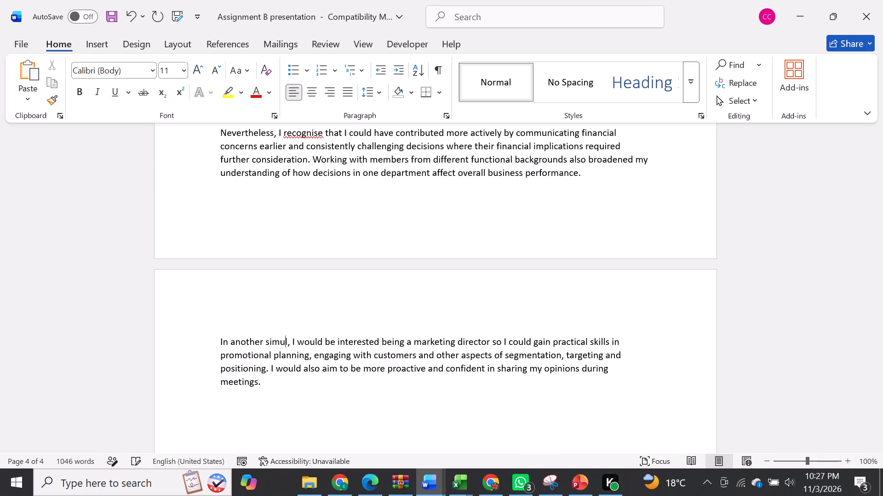
Reword the opening "As Head of Finance" in the responsibilities paragraph to "My role was the head of finance".
scroll(176, 331, up, 1)
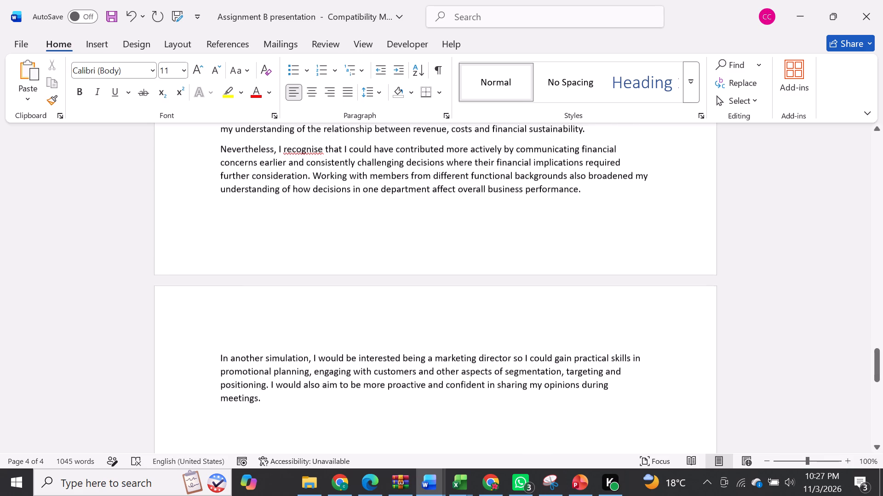
scroll(176, 331, up, 4)
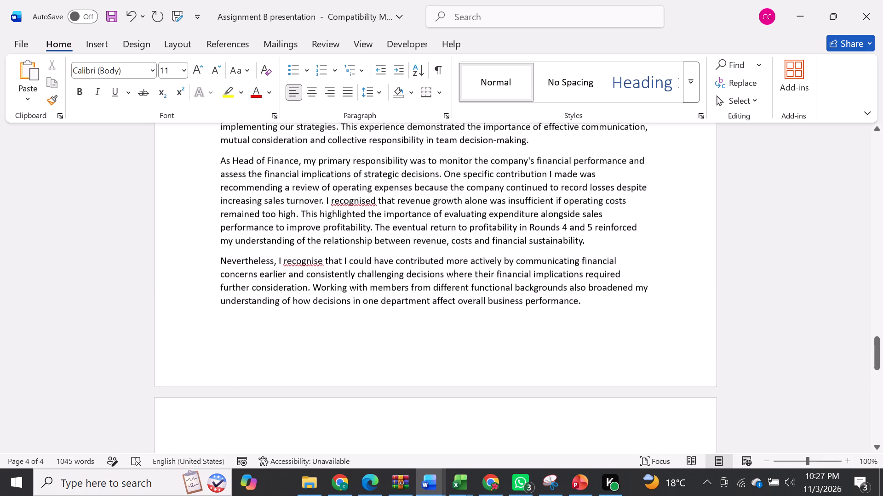
scroll(176, 331, up, 3)
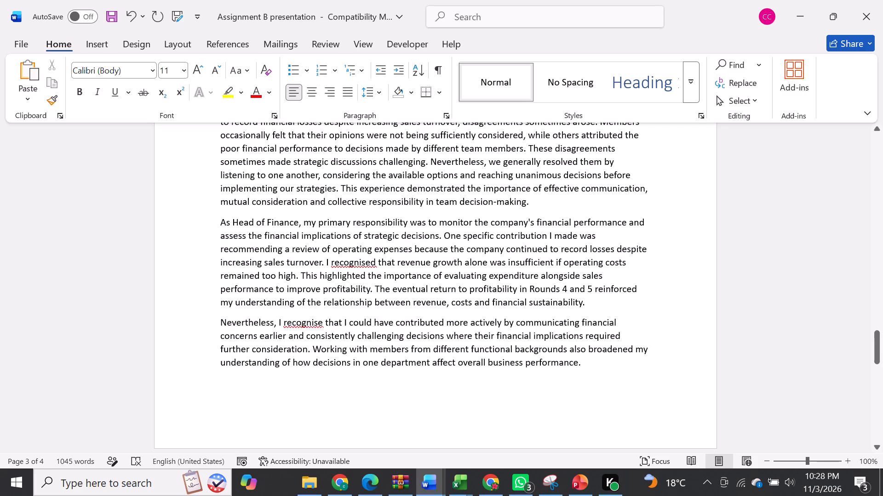
scroll(344, 285, up, 3)
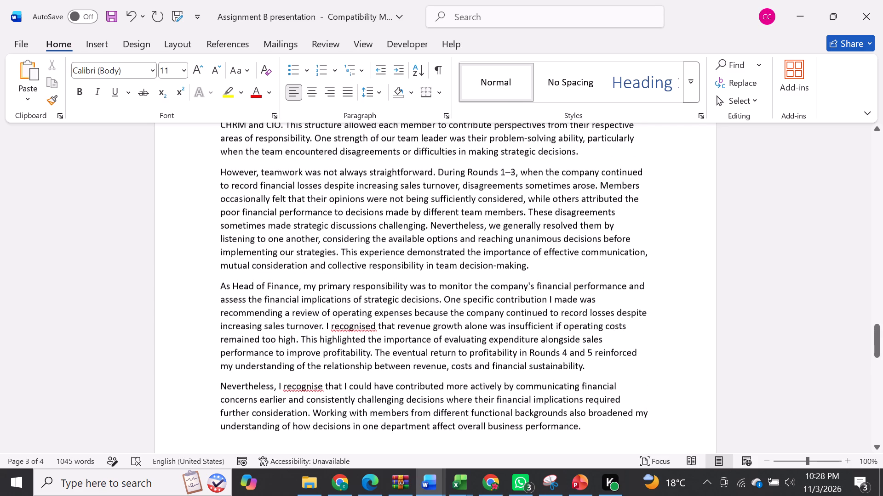
click(231, 283)
key(BackSpace)
key(BackSpace)
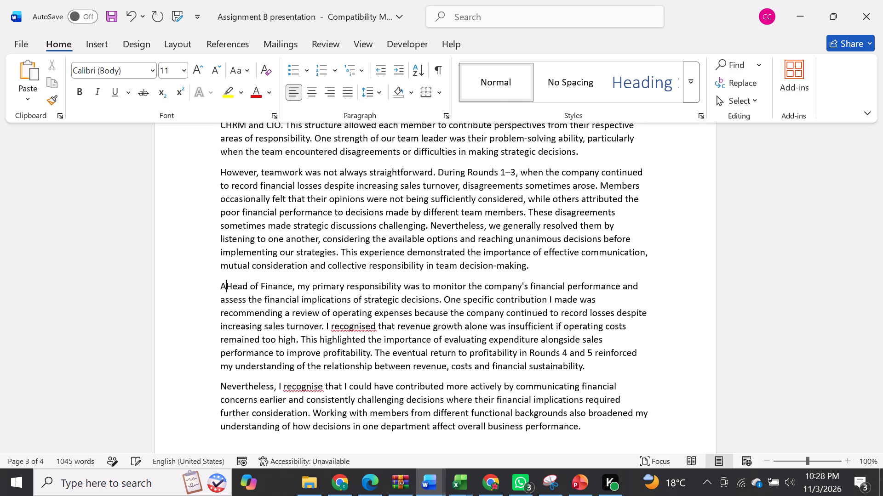
key(BackSpace)
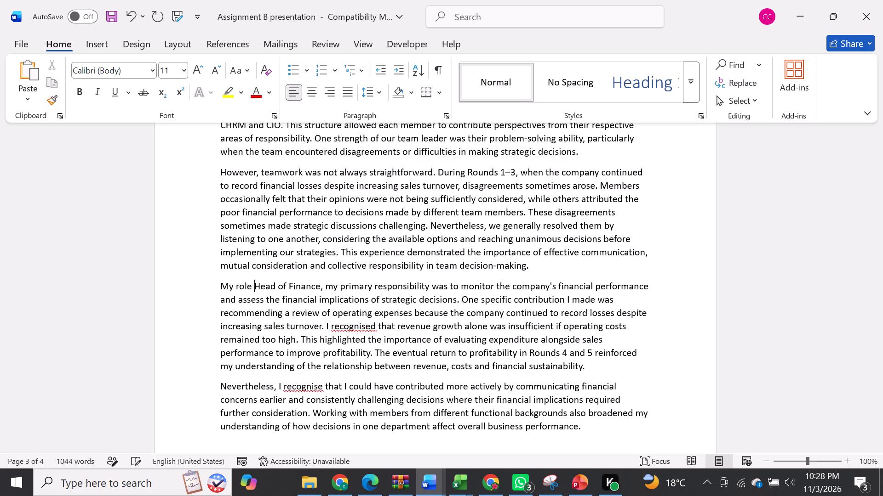
key(Delete)
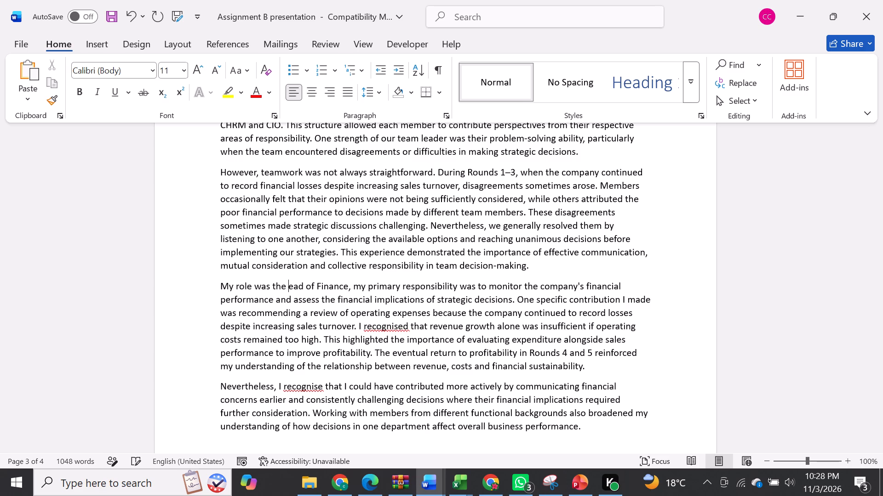
key(h)
click(327, 287)
key(BackSpace)
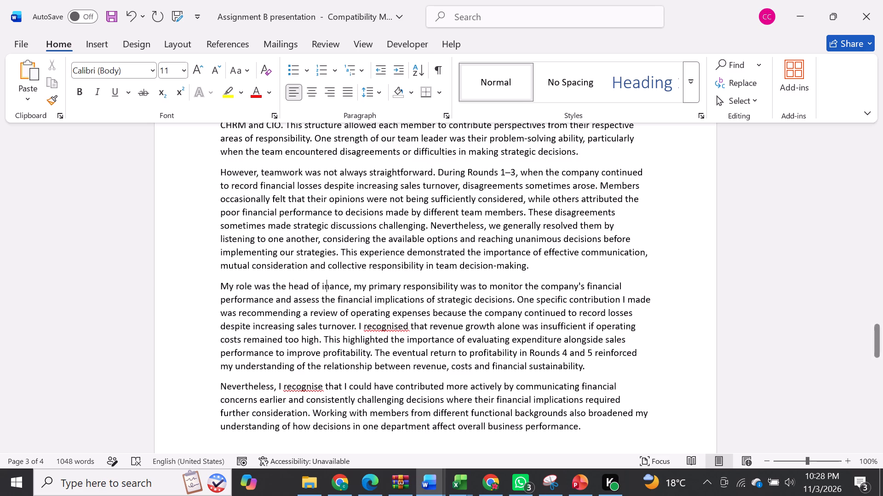
key(f)
After "My role was the head of finance", add "I was in charge of monitoring the financial performance of the company" as a separate sentence.
click(356, 286)
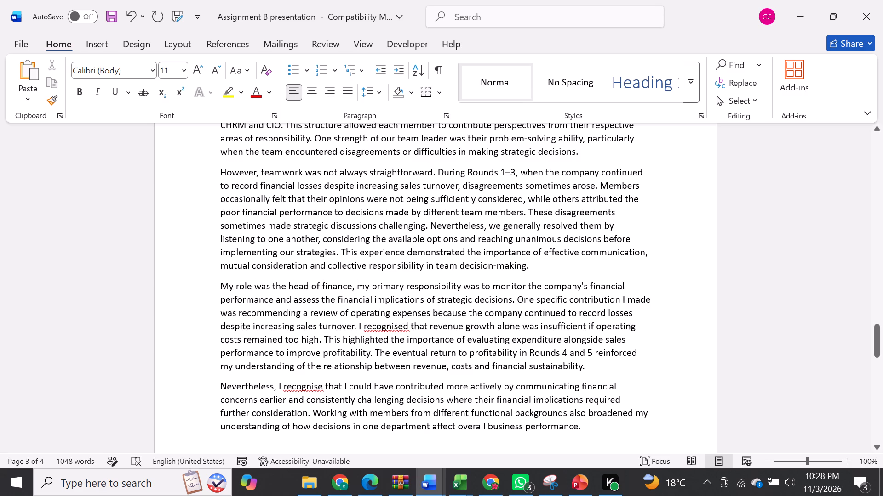
key(BackSpace)
key(BackSpace)
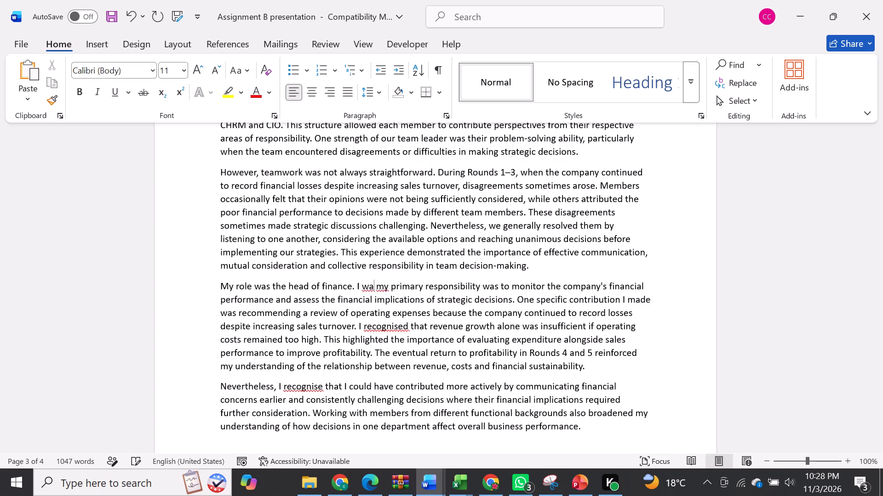
key(BackSpace)
key(BackSpace)
key(BackSpace)
key(s)
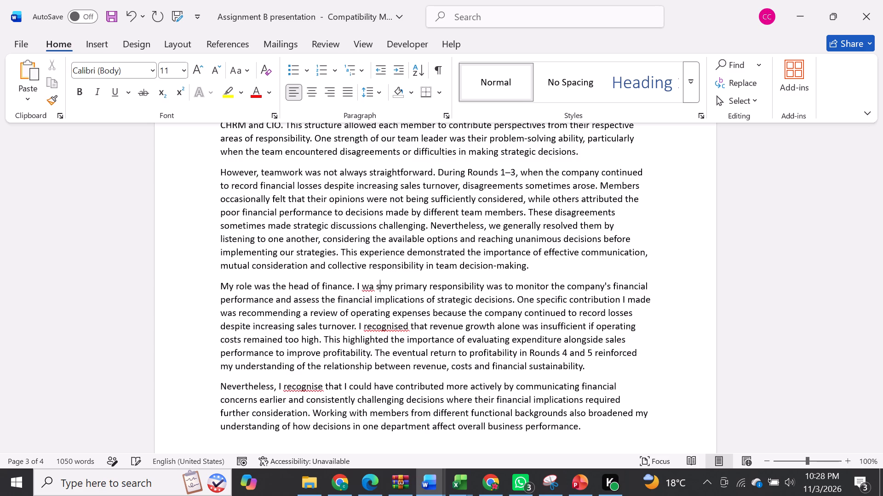
key(BackSpace)
key(BackSpace)
text(s in charge of monitoring the fi)
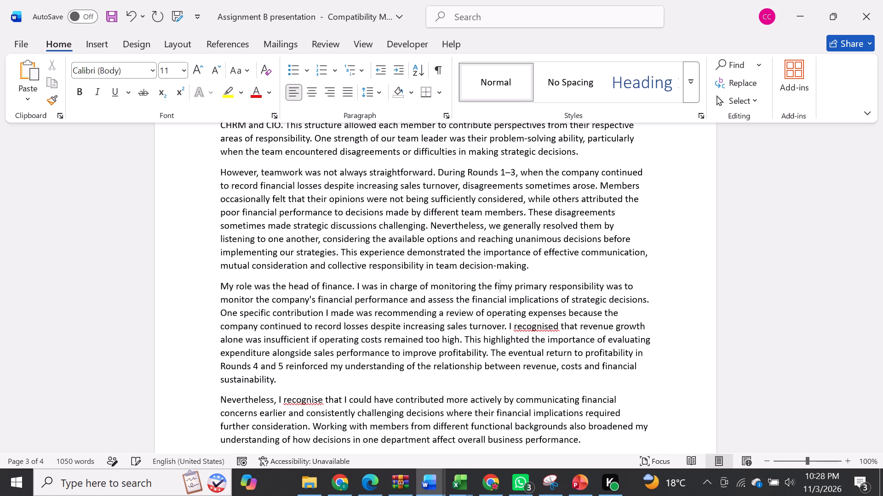
text(nancial performance of the compa)
text(ny)
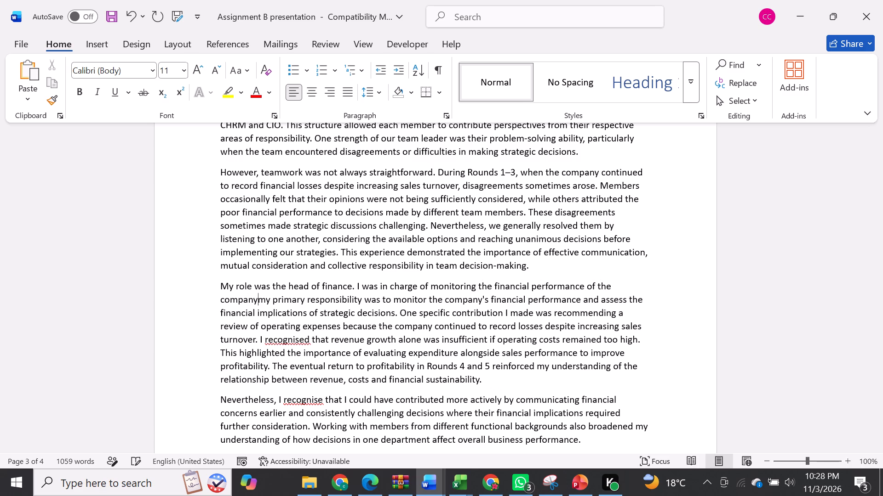
Extend that sentence with presenting key financial statistics and explaining how different decisions affected the company financially.
text(, prs)
key(BackSpace)
text(esenying key financial statistics and explaing)
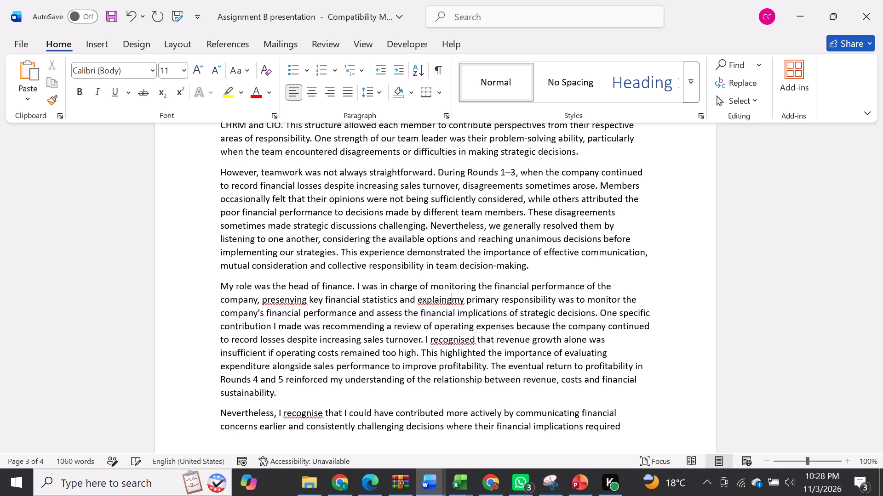
key(space)
text(how different decisions affecte t)
key(BackSpace)
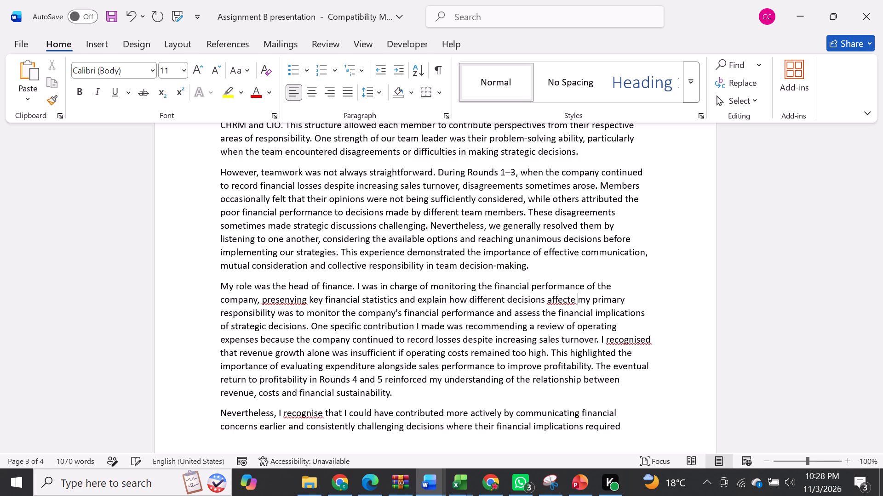
key(BackSpace)
text(d the company financially)
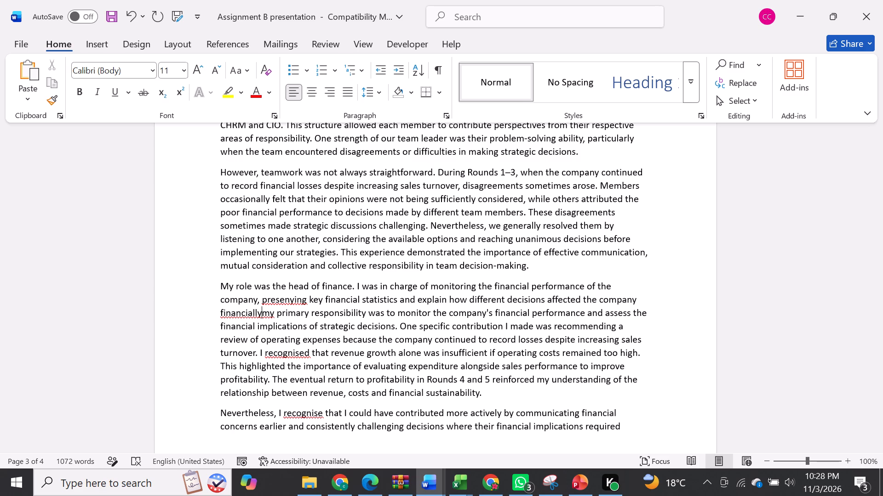
text(.)
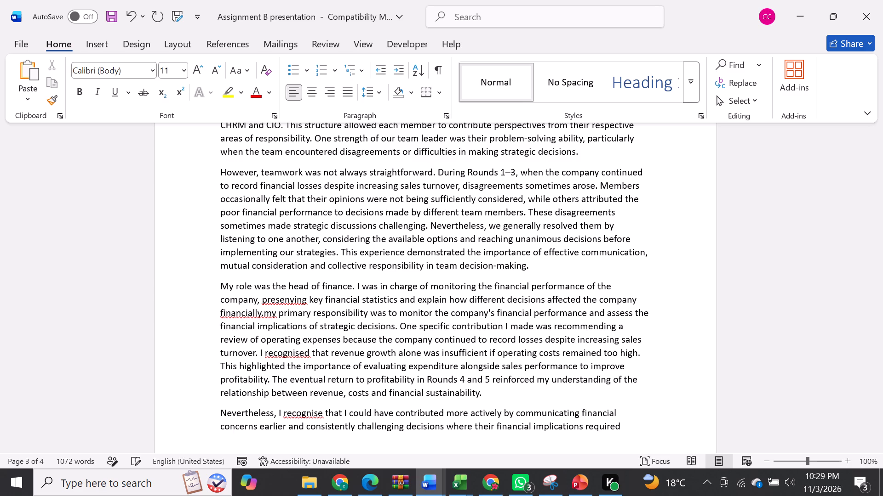
key(space)
Switch to Chrome, search Google for "completer finisher" and read the overview of this Belbin team role.
click(342, 492)
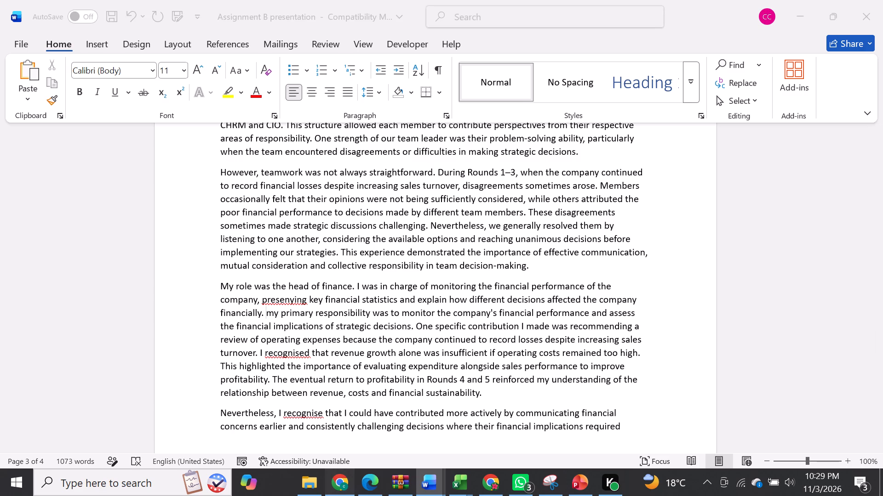
click(602, 13)
click(545, 49)
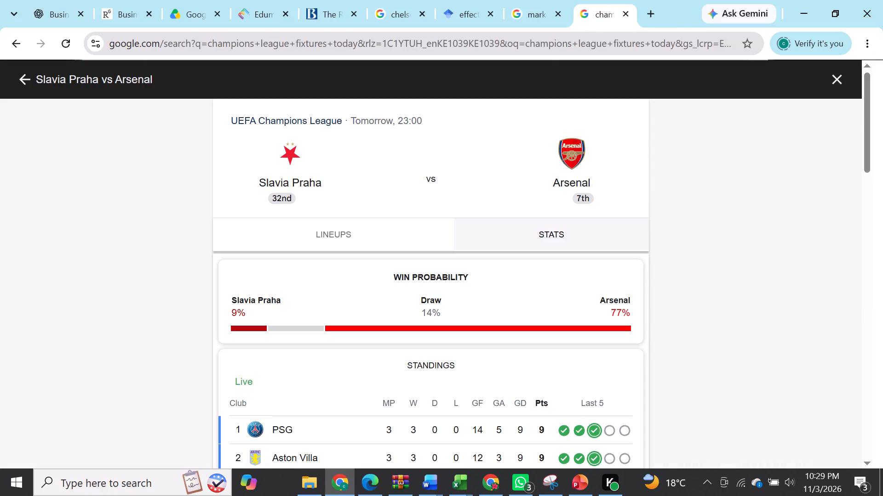
key(BackSpace)
text(completer finisher)
key(Return)
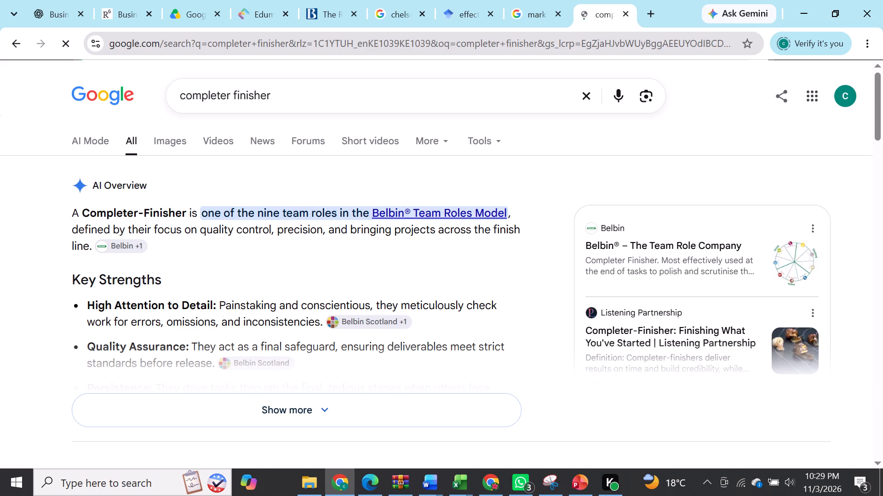
scroll(147, 327, down, 1)
click(166, 359)
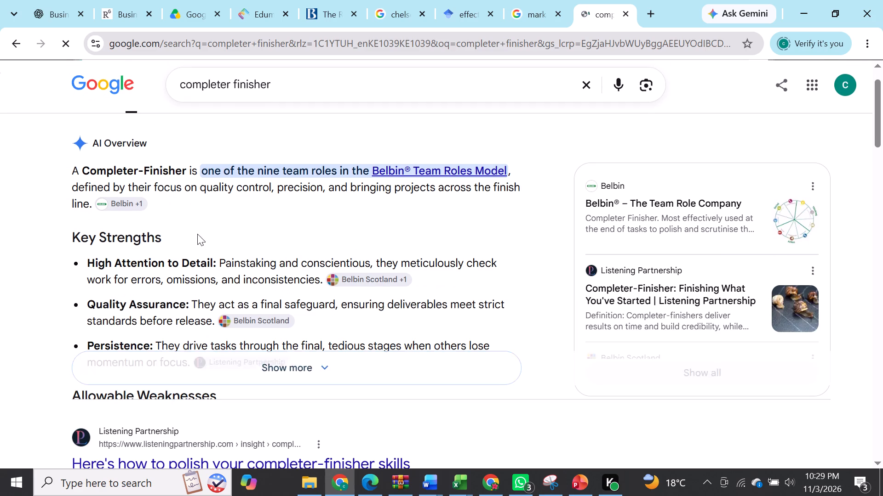
scroll(185, 290, down, 1)
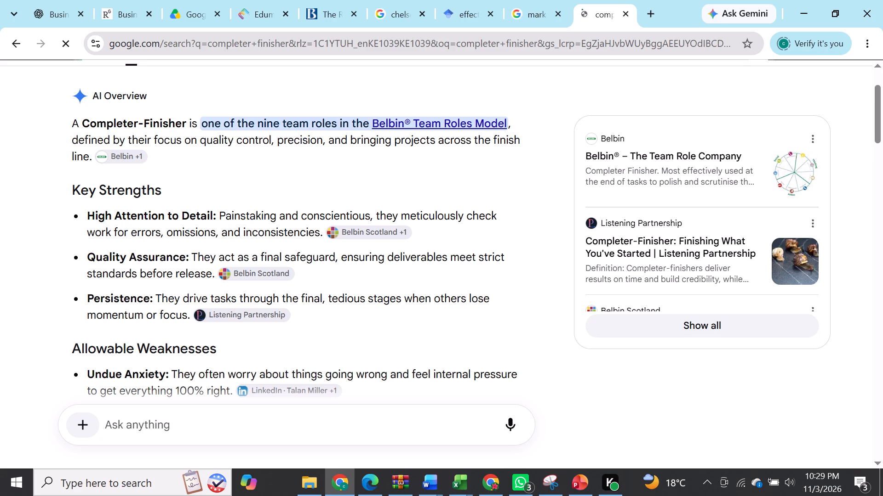
scroll(388, 300, down, 1)
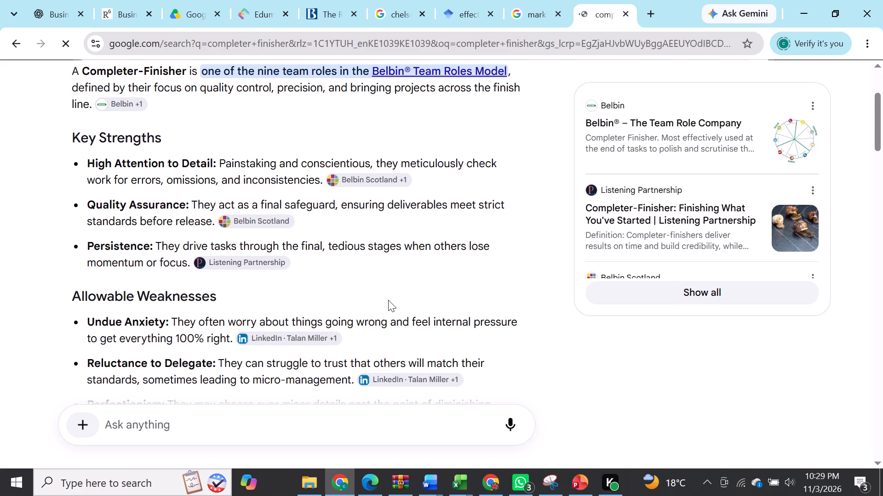
Back in the Word reflection, add "In line with Belbin's team roles, I believe I was a completer-finisher. This refers to a team member who is characterized by".
click(432, 470)
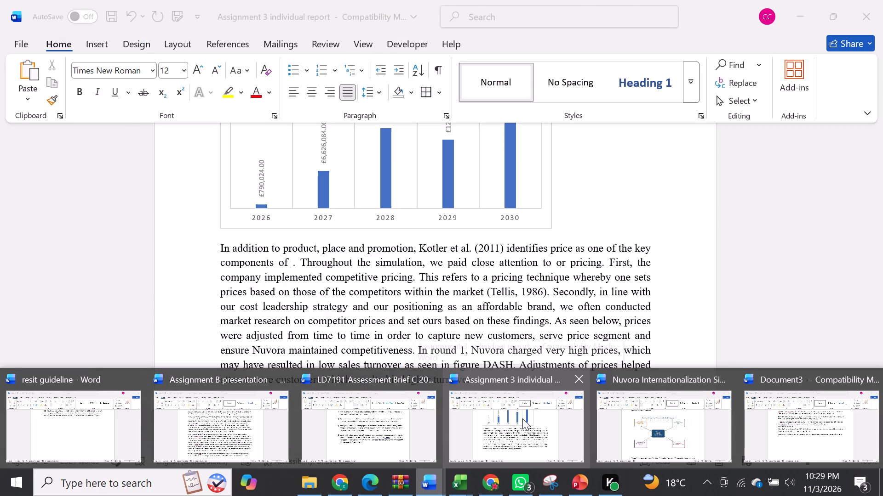
click(221, 431)
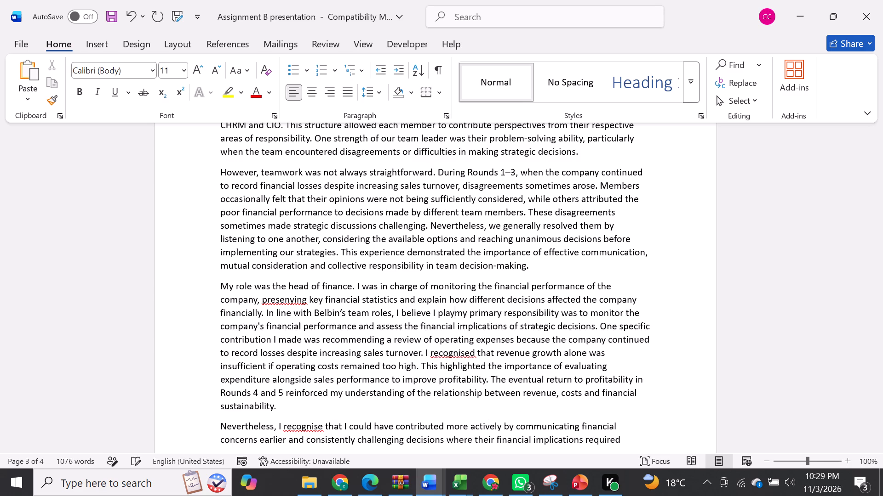
key(BackSpace)
key(BackSpace)
key(BackSpace)
key(BackSpace)
key(BackSpace)
key(BackSpace)
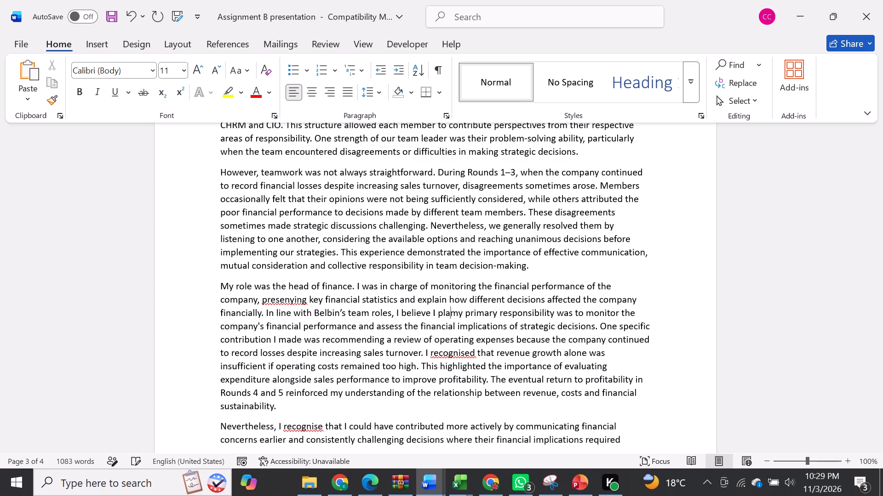
key(BackSpace)
key(BackSpace)
key(BackSpace)
text(was a completer)
key(space)
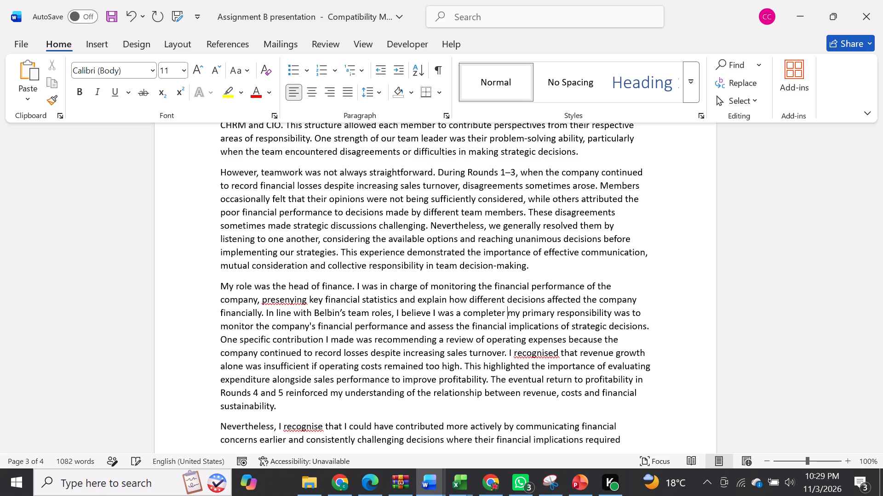
key(BackSpace)
text(fo)
key(BackSpace)
key(BackSpace)
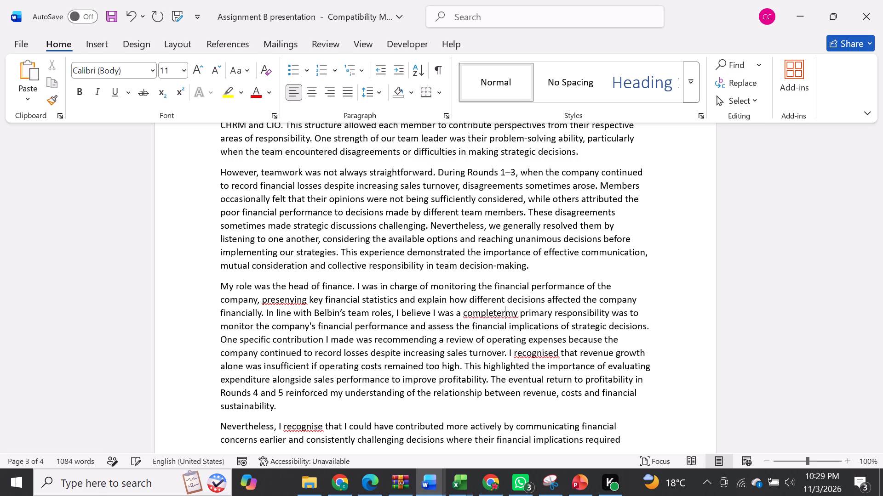
text(-fins)
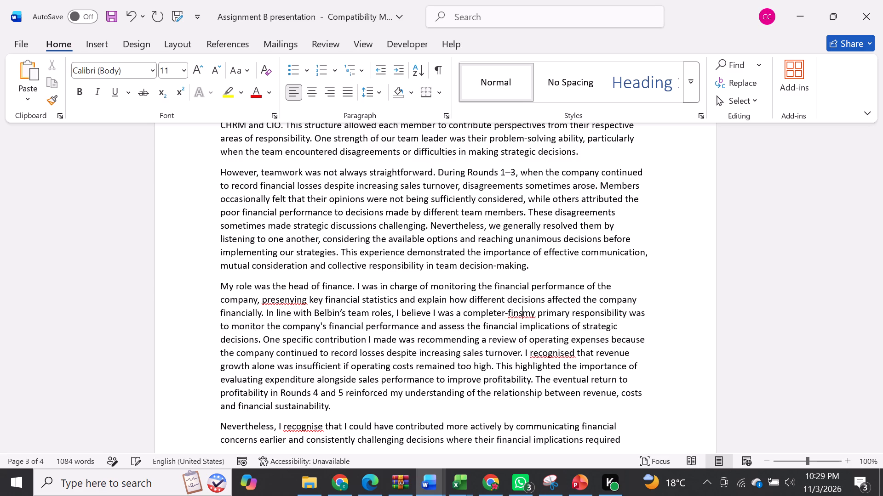
key(BackSpace)
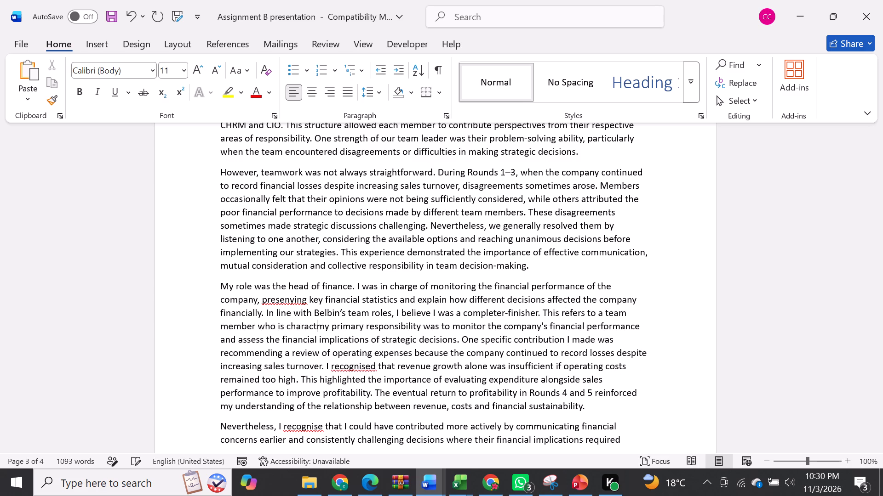
Start a separate paragraph on doublechecking financial performance, given finances' great impact, before presenting performance trends and possible suggestions to improve our performance.
key(Return)
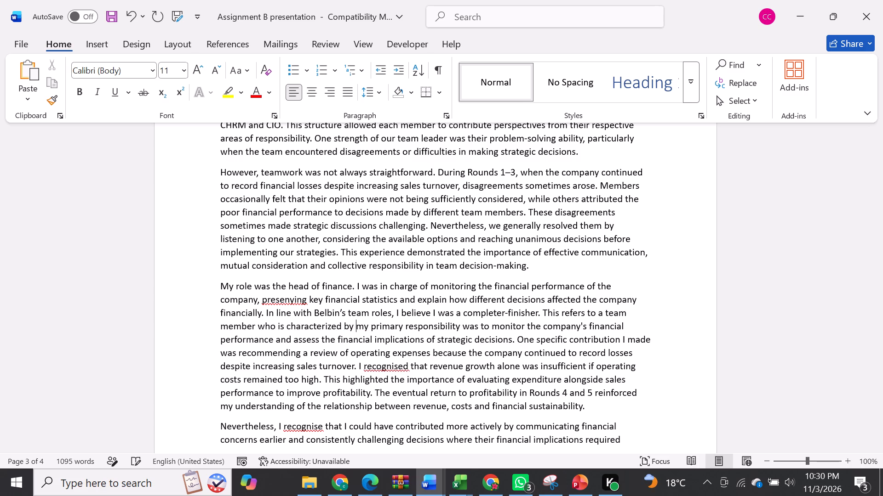
key(Return)
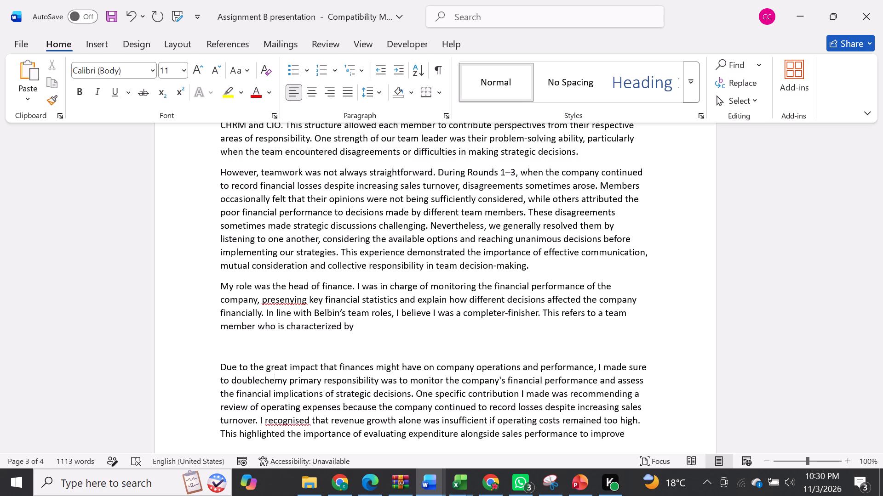
text(ck the financial performance)
key(space)
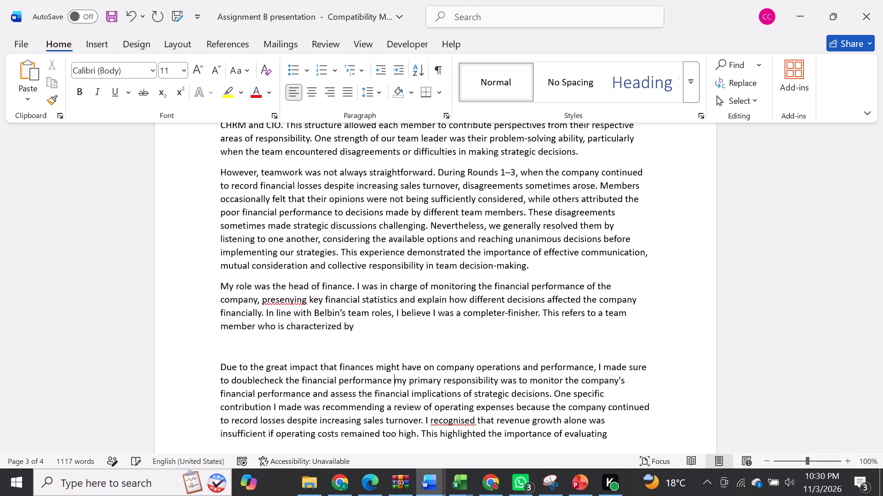
text(before presenting)
key(space)
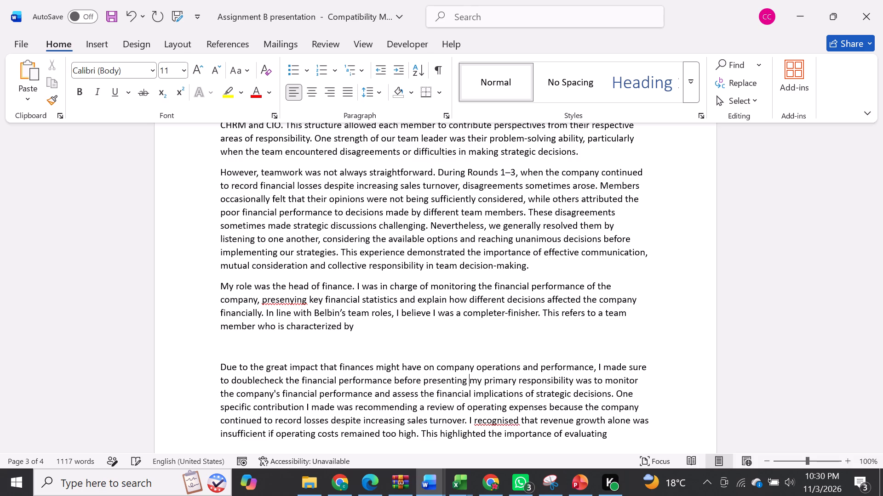
text(the tren)
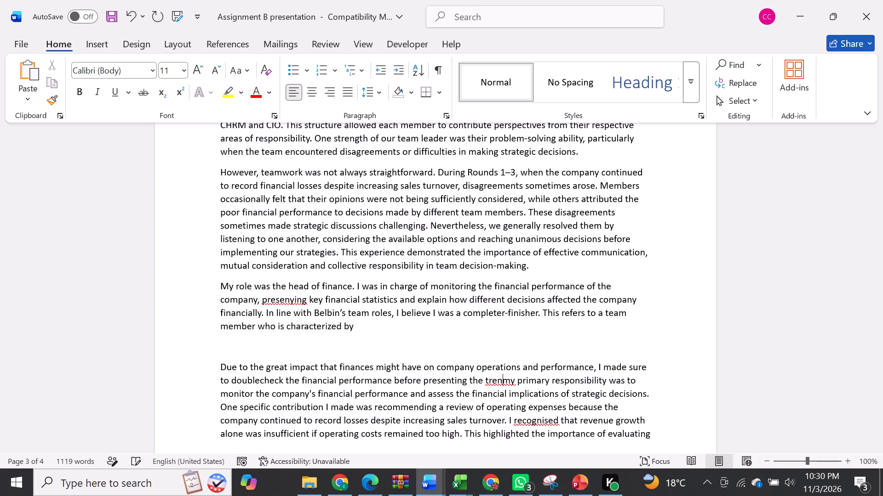
key(BackSpace)
text(ds in performance and possible suggestions to improve our performance.)
key(space)
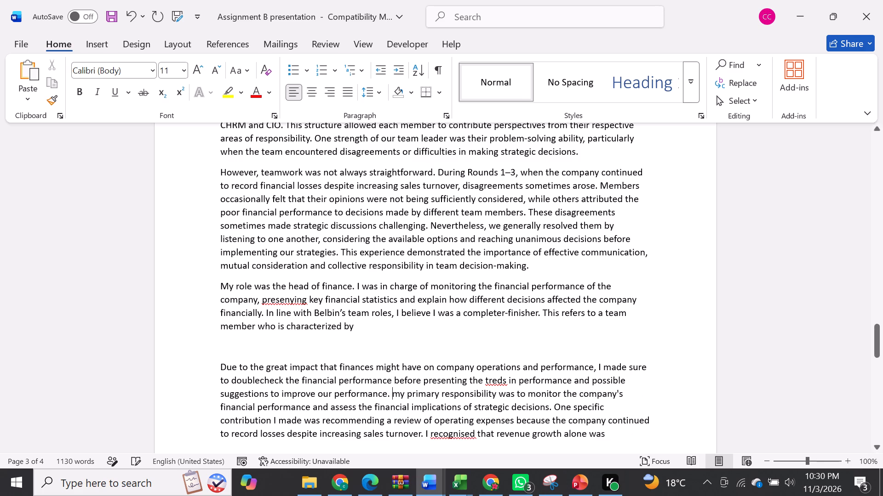
Recheck the completer-finisher strengths in Chrome and complete the Word definition with "high attention to detail, quality assurance and persistence.".
scroll(316, 367, down, 1)
click(344, 483)
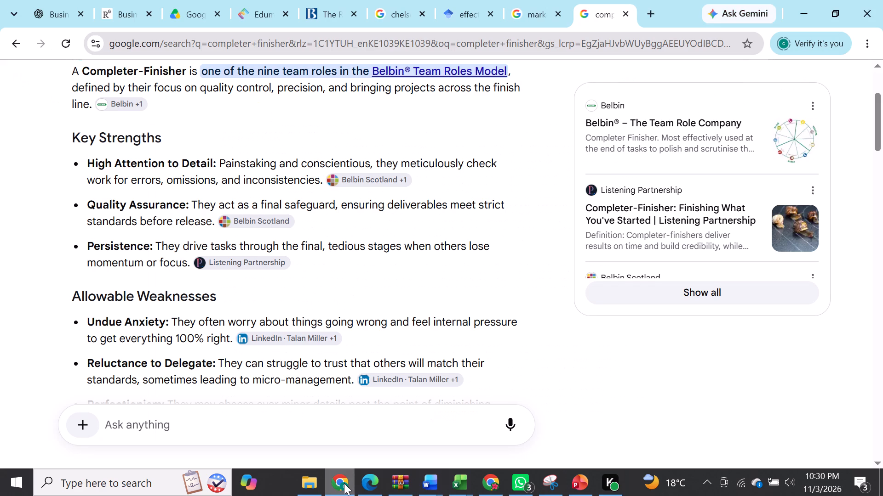
scroll(430, 289, up, 2)
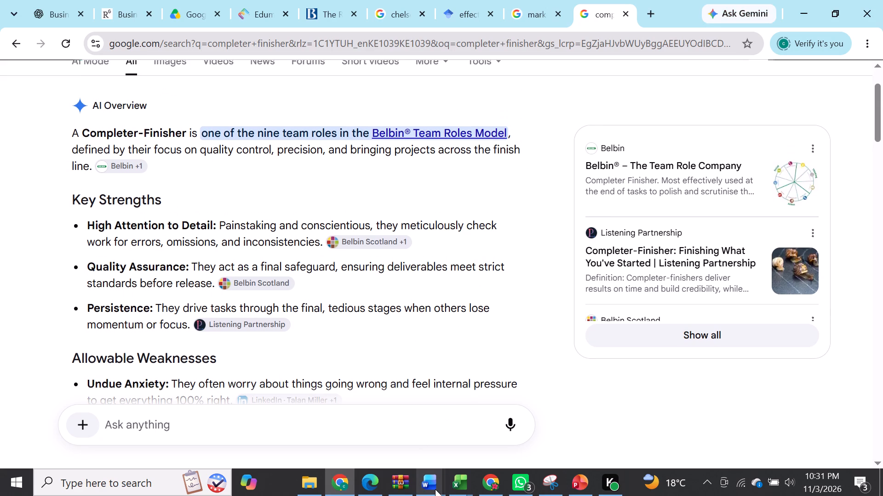
click(224, 416)
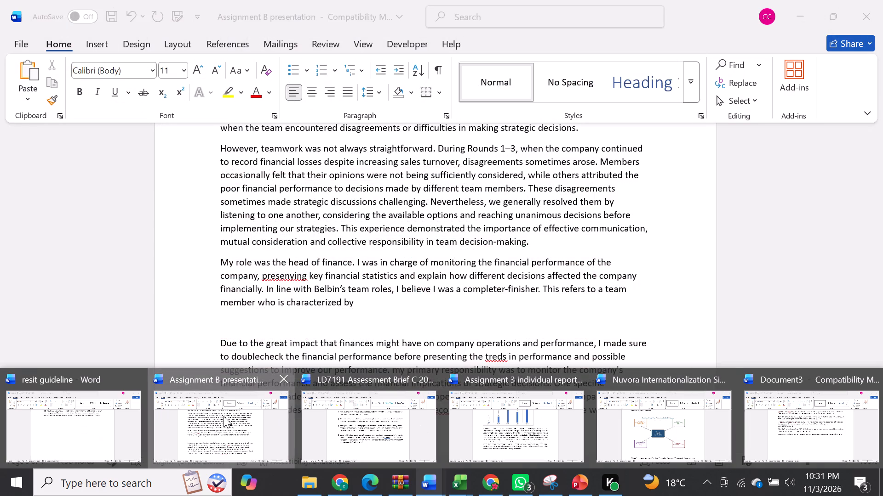
click(369, 304)
text(high attention to detail, quality assurance and persistence.)
key(space)
key(Home)
key(Delete)
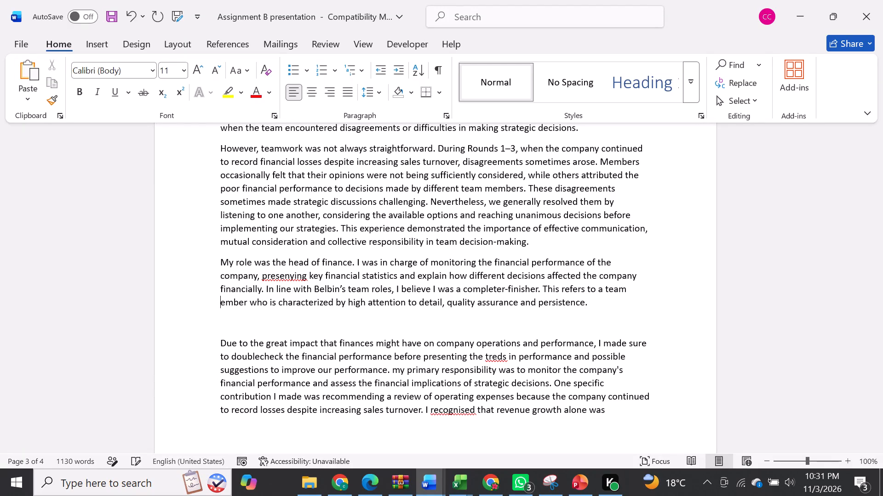
key(m)
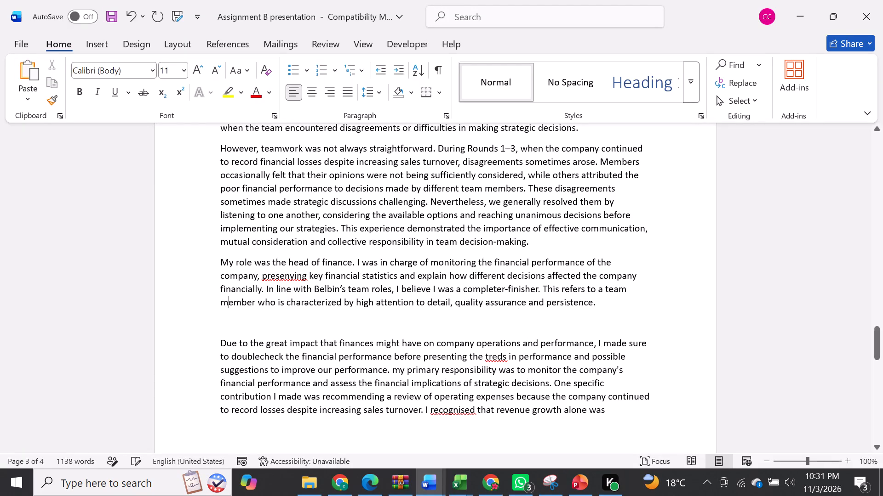
Remove the blank lines so the "Due to the great impact" paragraph joins the end of the completer-finisher definition.
click(597, 306)
key(BackSpace)
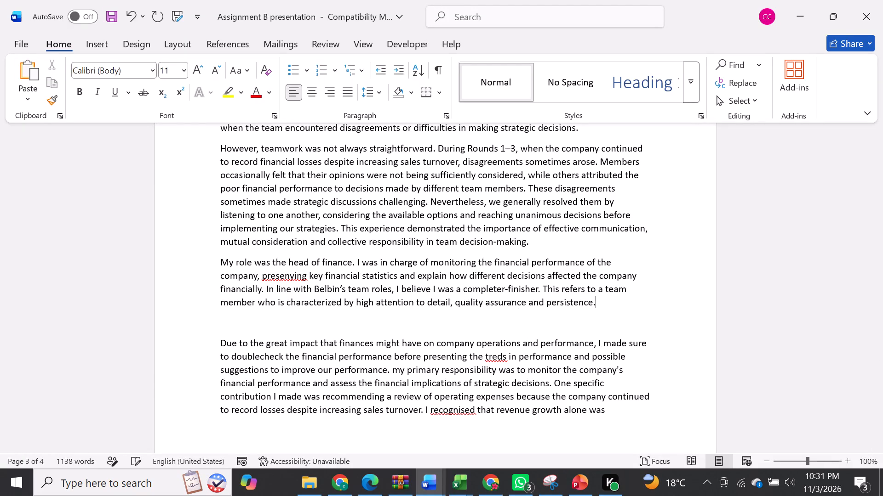
key(space)
key(Delete)
key(Delete)
key(BackSpace)
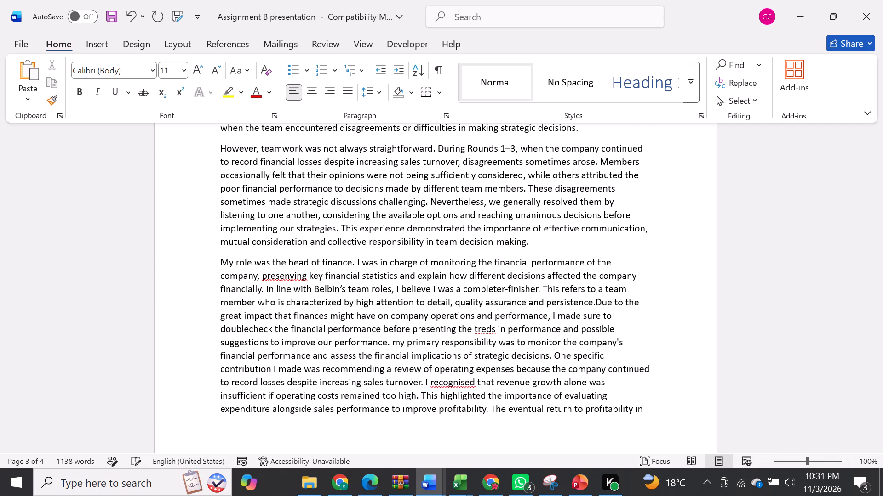
Add the missing space before "Due to the great impact" and correct "treds" to "trends" in the head of finance paragraph.
key(space)
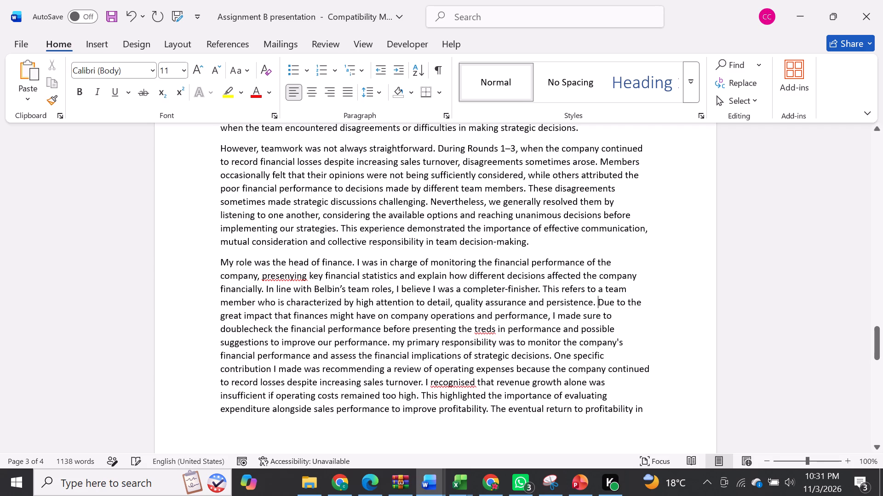
click(486, 326)
key(n)
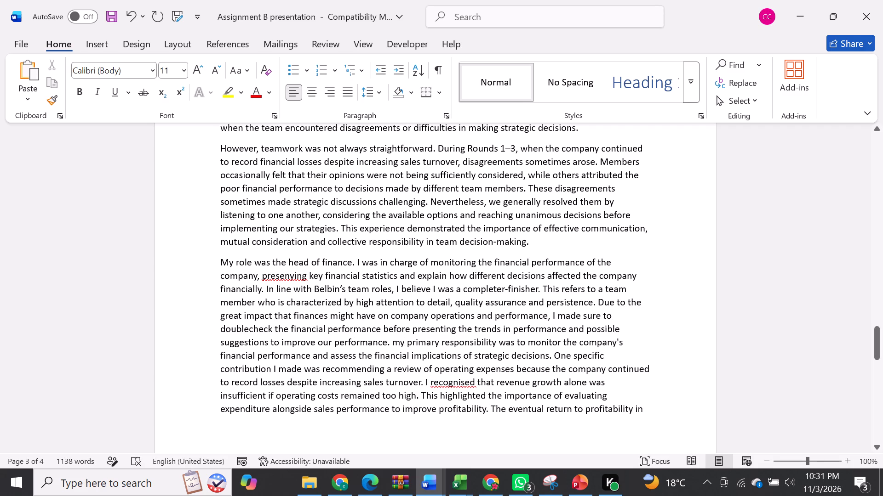
Split the old text starting "my primary responsibility" into its own paragraph after "improve our performance.".
click(394, 344)
key(Return)
scroll(319, 377, down, 2)
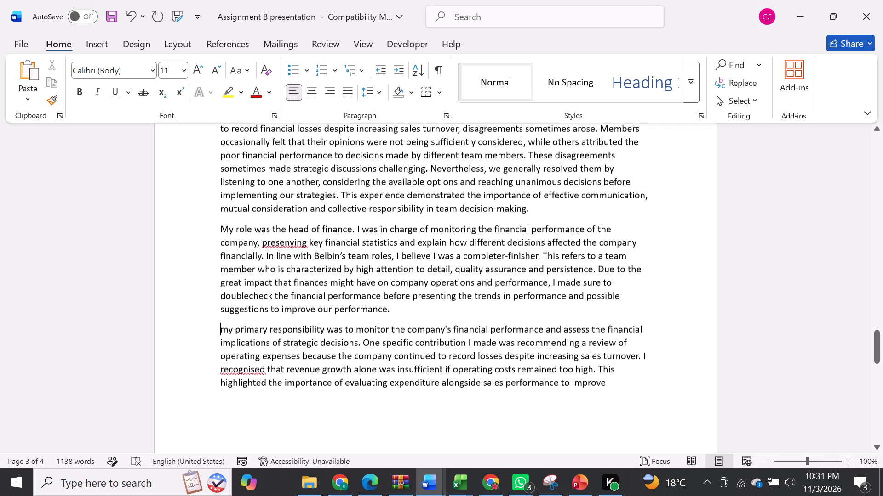
Correct "presenying" to "presenting" in the head of finance paragraph.
click(295, 229)
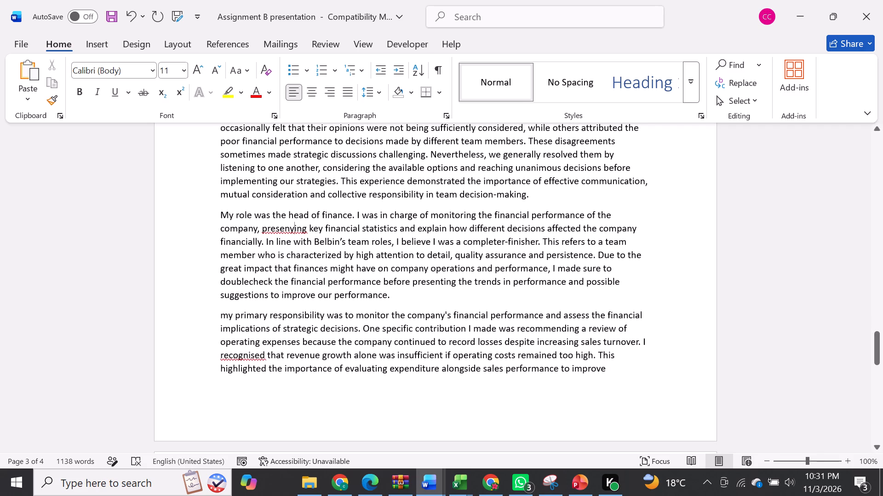
key(BackSpace)
key(t)
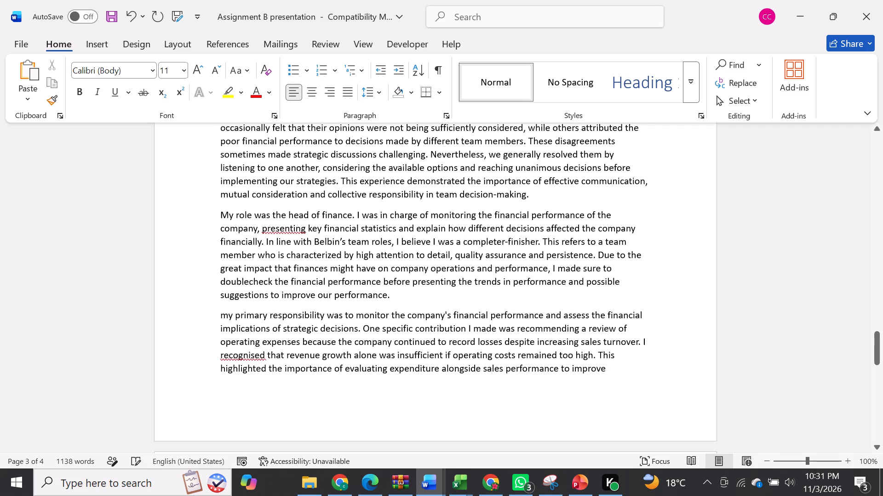
End the finance paragraph with "One limitation I had was that sometimes I had difficulties sharing my opinions openly with others during meetings".
click(401, 291)
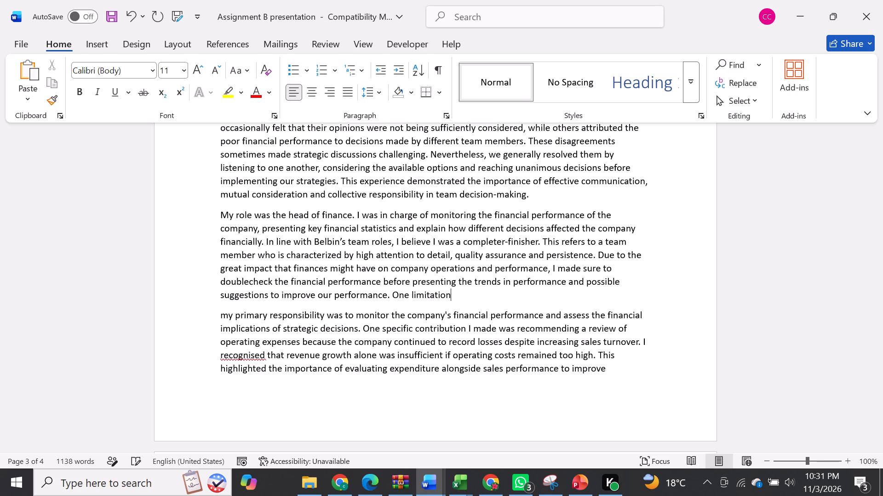
key(BackSpace)
key(BackSpace)
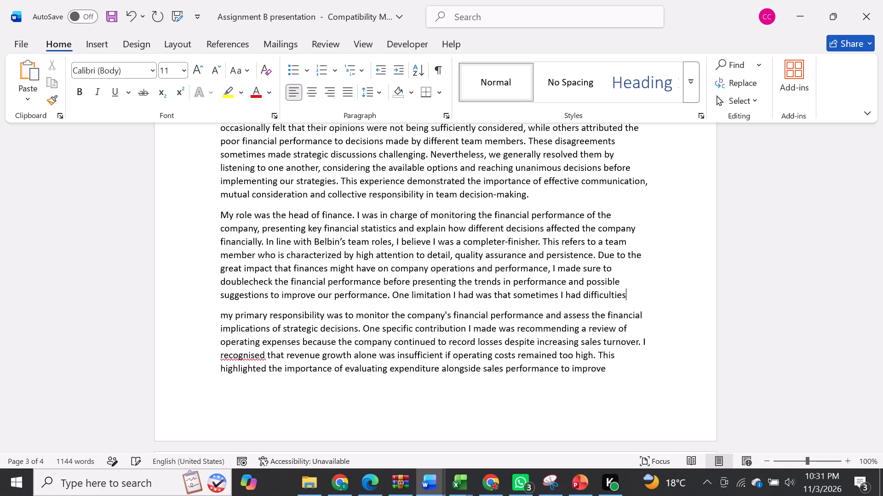
key(BackSpace)
text(sharing my opinions openly with)
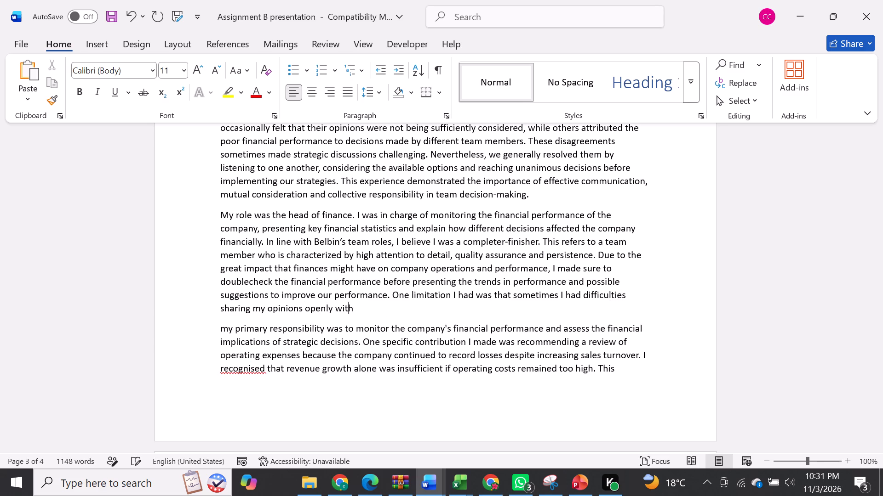
key(space)
text(others during meetings)
key(space)
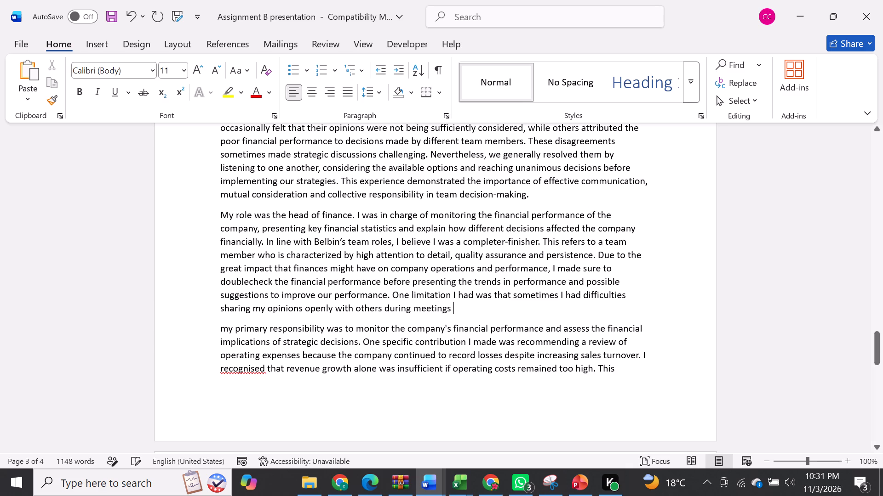
Delete the old paragraph running from "my primary responsibility" through "financial sustainability." across the page break.
scroll(421, 352, down, 3)
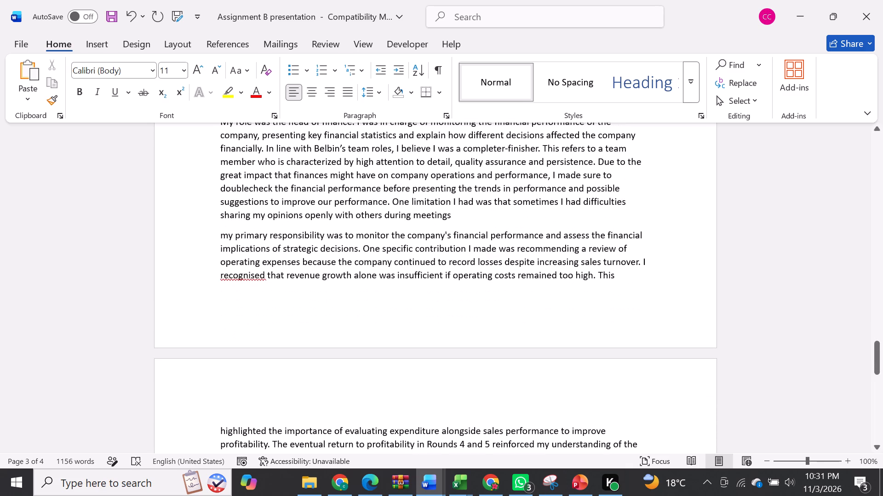
drag(619, 281, 220, 239)
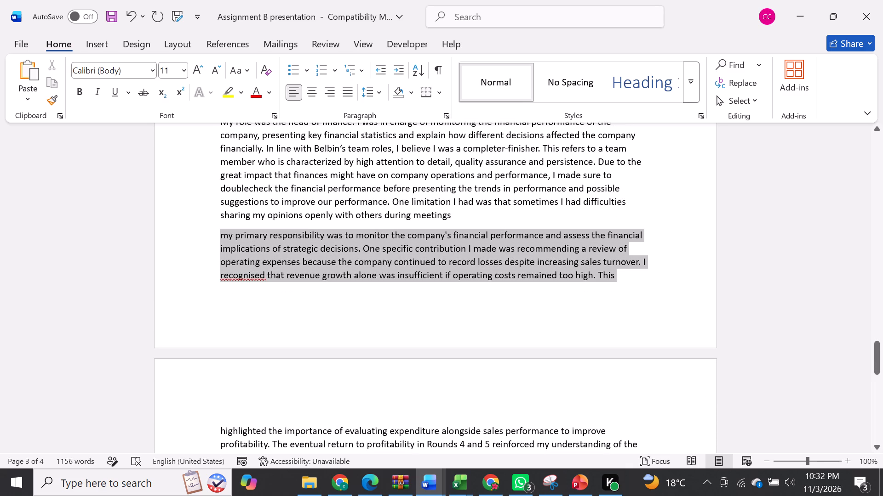
key(BackSpace)
scroll(266, 342, down, 1)
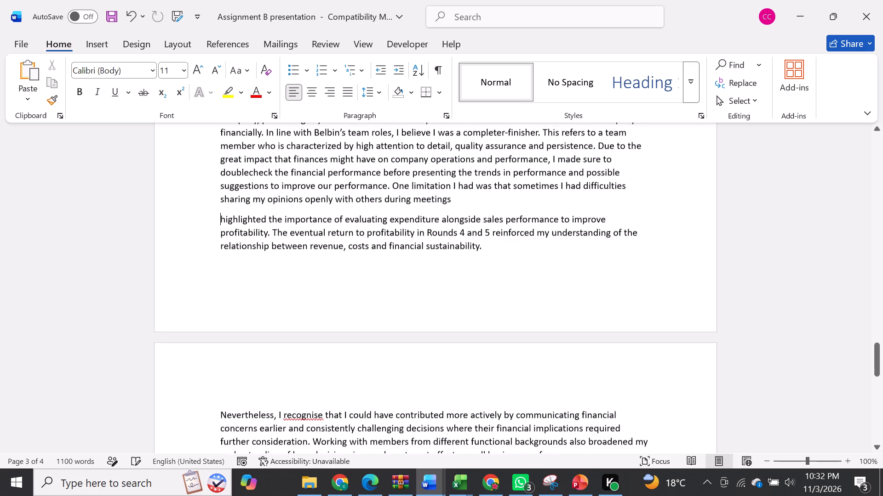
scroll(266, 342, down, 1)
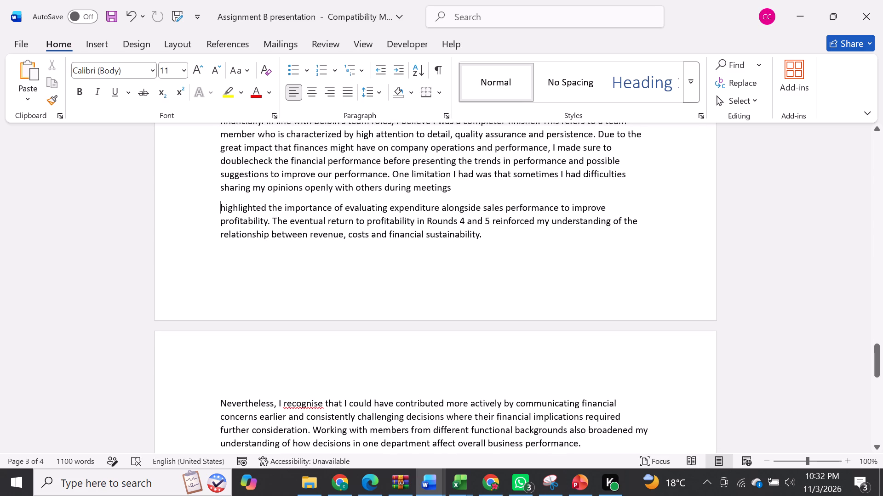
drag(491, 235, 229, 214)
key(BackSpace)
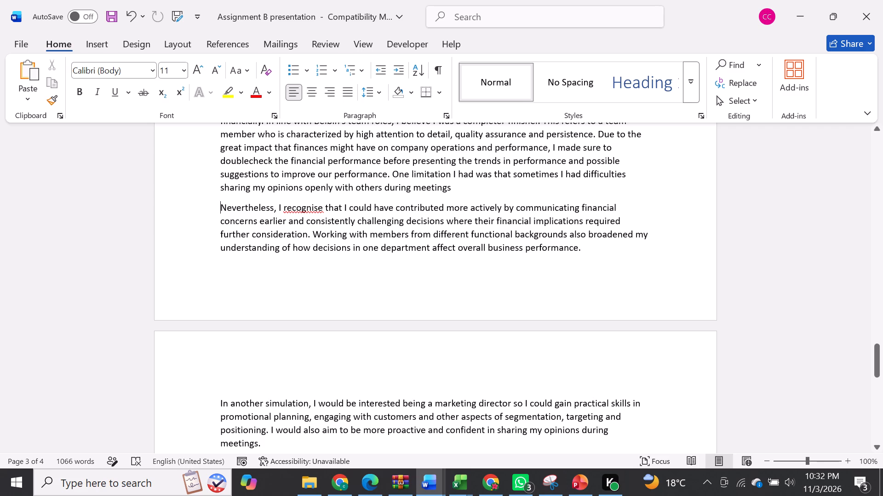
Close the limitation sentence and add "I sometimes lacked confidence and this prevented me from performing my role effectively.".
click(453, 190)
key(BackSpace)
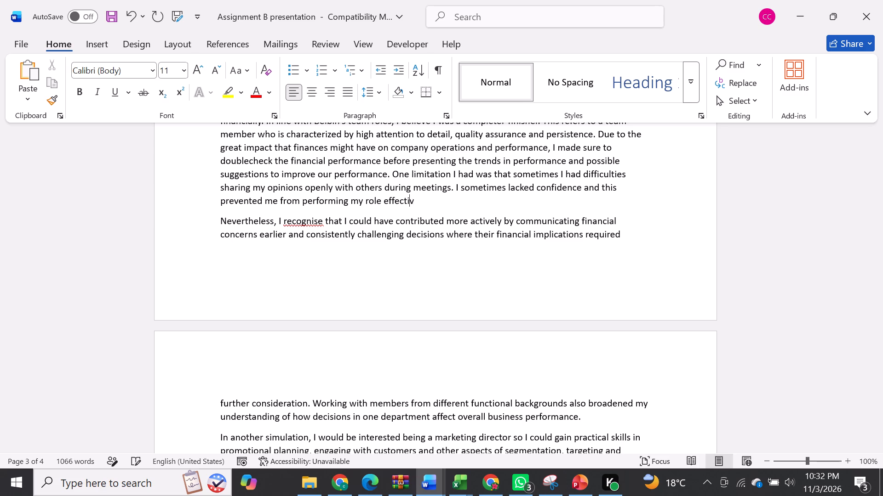
Delete the old paragraph that starts "Nevertheless, I recognise" and ends "overall business performance.".
scroll(372, 237, down, 1)
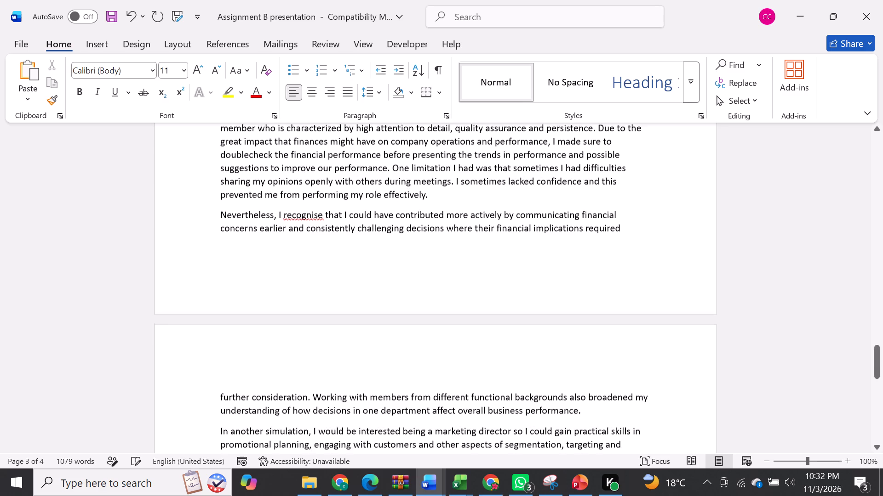
scroll(372, 237, down, 1)
drag(587, 379, 217, 185)
key(BackSpace)
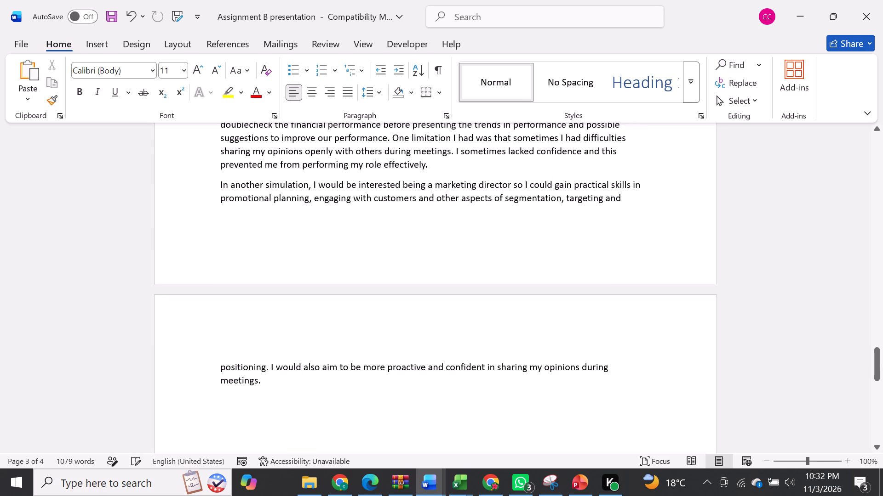
In Chrome, search for and read about a theoretical term for teamwork where members carry out delegated duties separately, then discuss and make decisions together.
scroll(307, 271, up, 5)
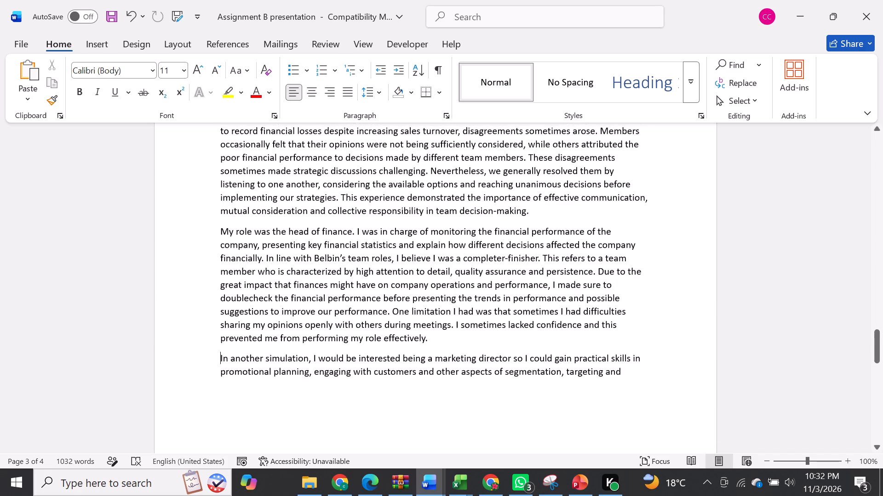
scroll(307, 271, up, 3)
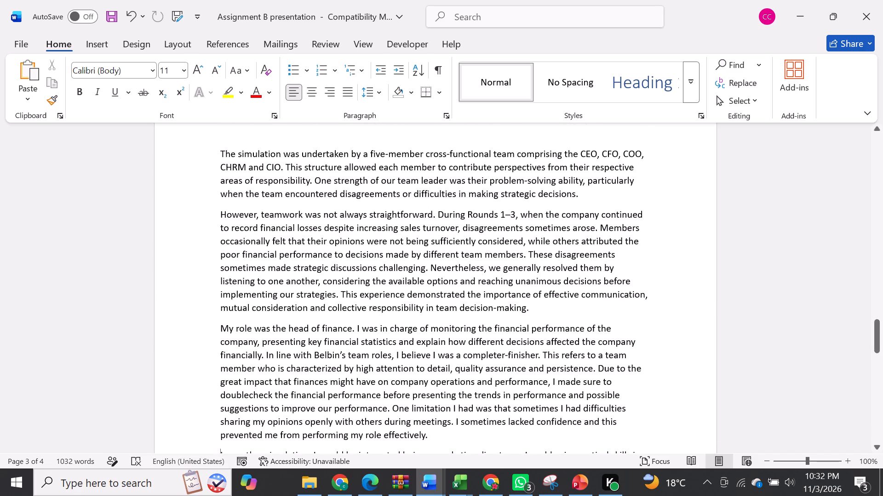
click(344, 485)
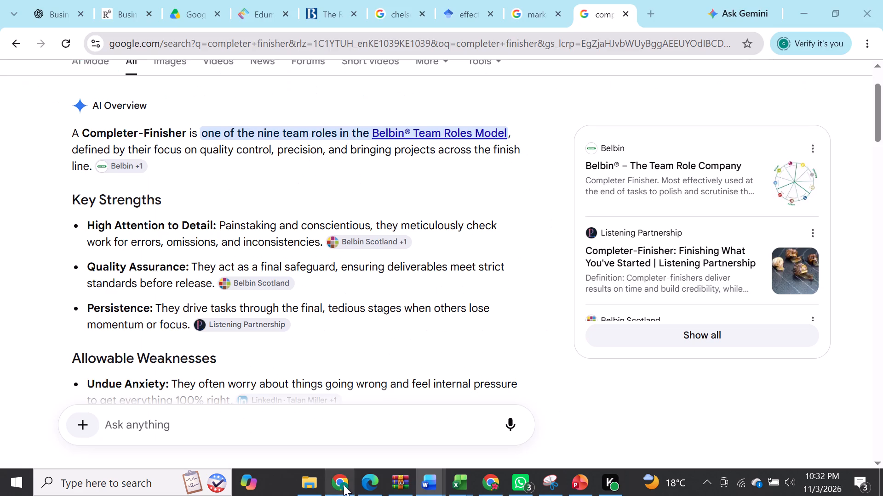
click(654, 17)
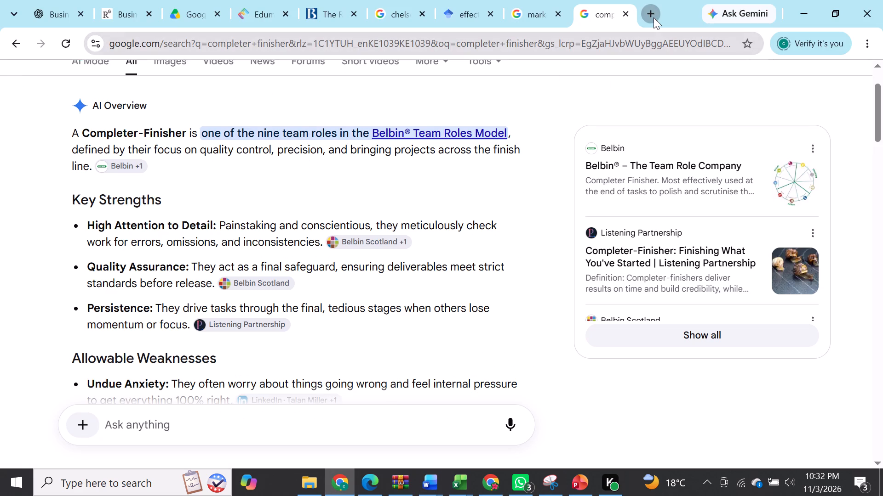
text(is there a theoretical term for cases whereby teamwork operates like this: everyone is delegated specific c)
key(BackSpace)
text(du)
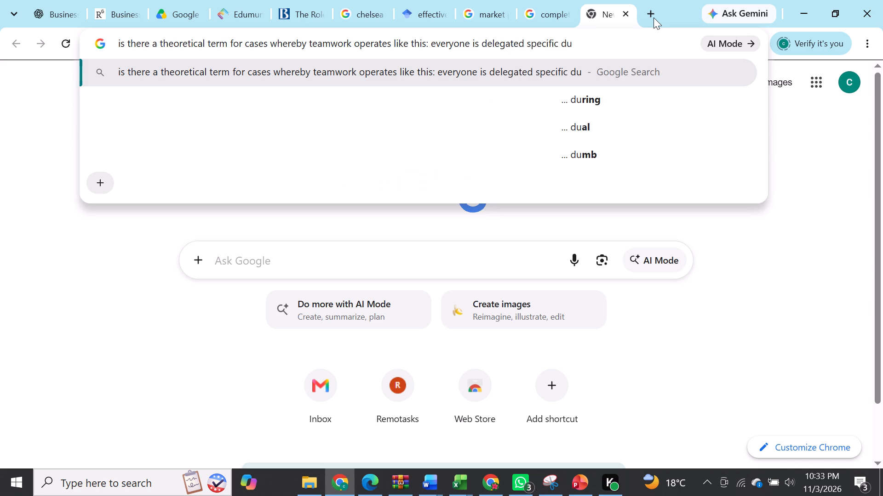
text(ties whic)
key(space)
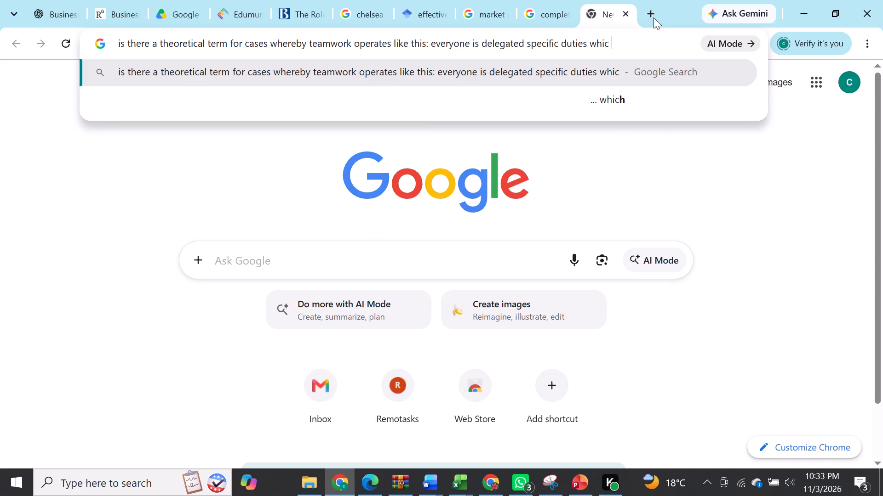
key(BackSpace)
text(h they carry out separately then discuss and make decisions together.)
key(space)
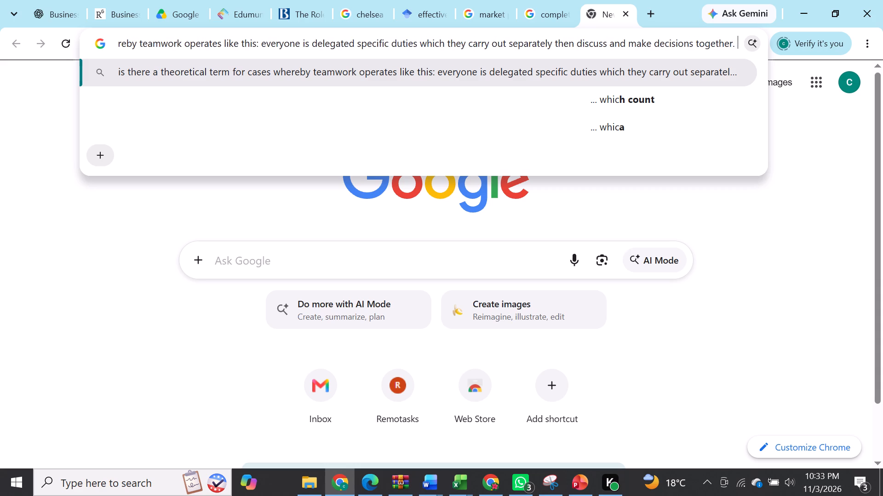
key(Return)
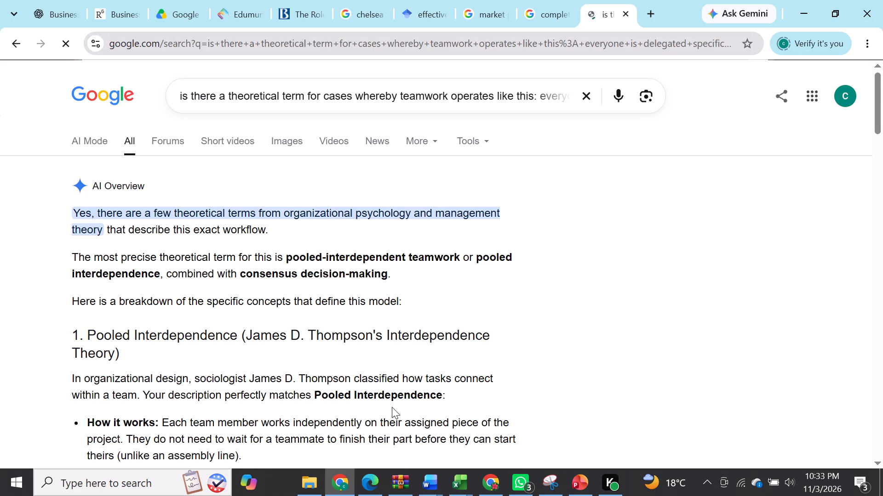
scroll(194, 405, down, 2)
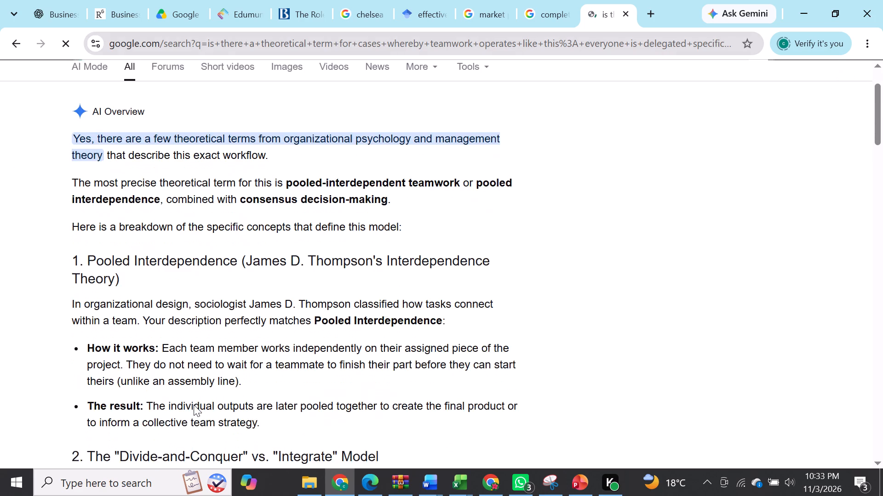
scroll(194, 405, down, 2)
scroll(194, 405, up, 1)
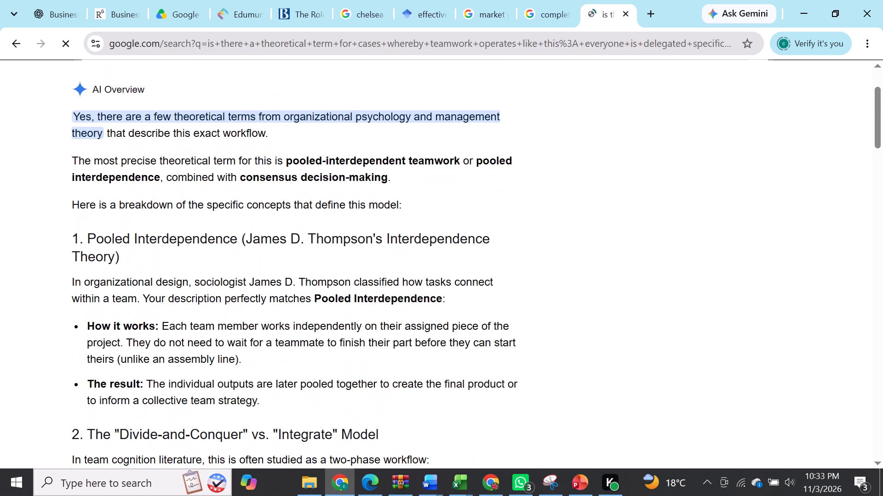
scroll(194, 405, up, 1)
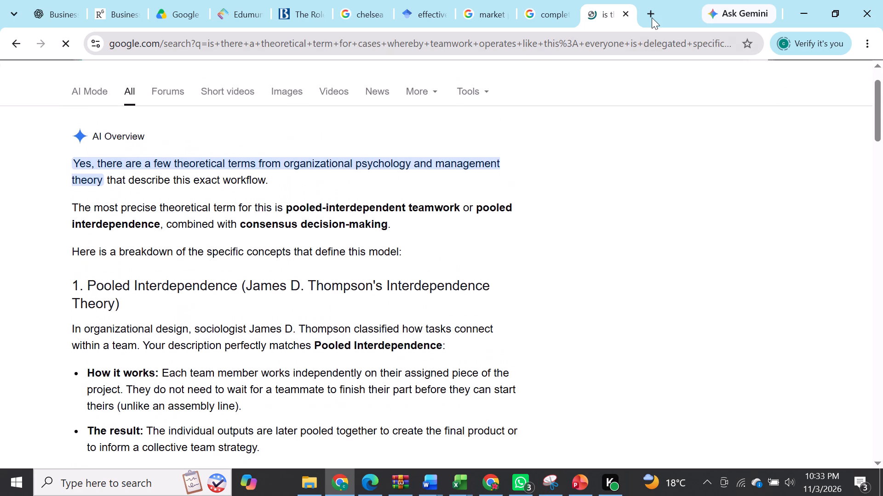
Search Google for pooled interdependence in a separate tab and copy its definition from "a level of task interdependence" to "create the final output".
click(652, 17)
text(pooled interdependece)
key(Return)
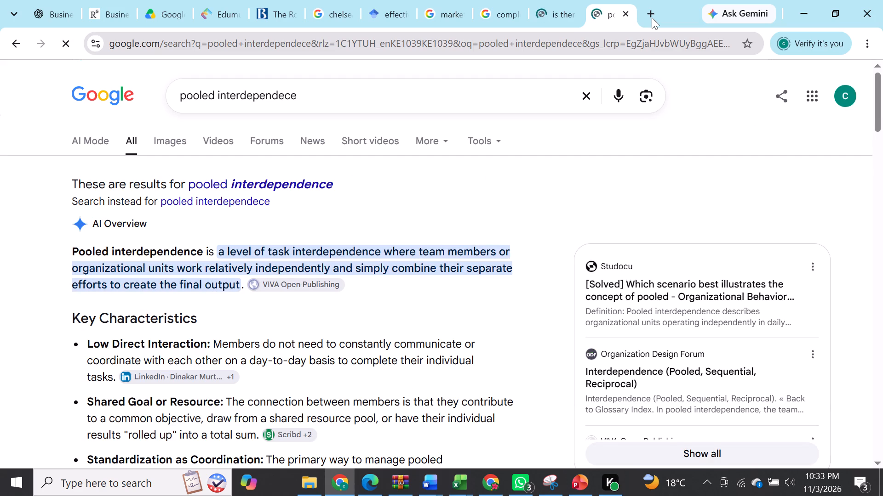
click(428, 482)
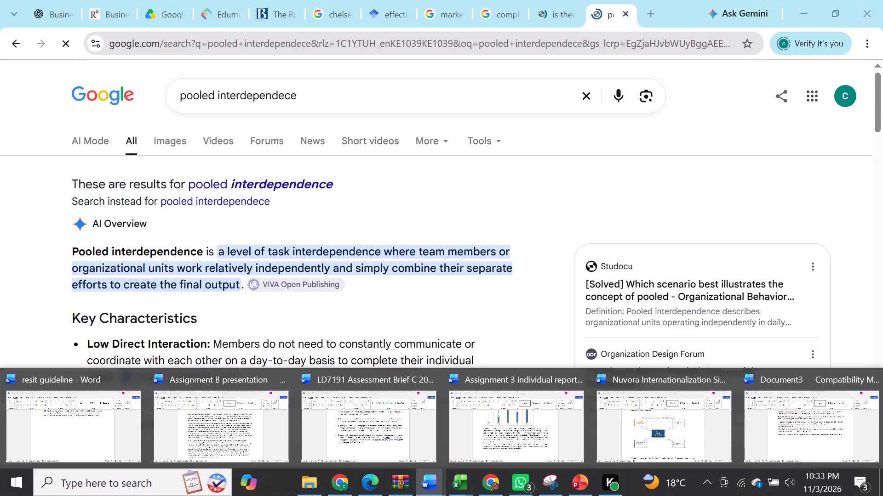
drag(241, 287, 217, 256)
key(ctrl+c)
In Word's Assignment B presentation, open the reflection by saying the five members each played a specific role: CEO, CFO, COO, CIO and CHRM.
click(425, 481)
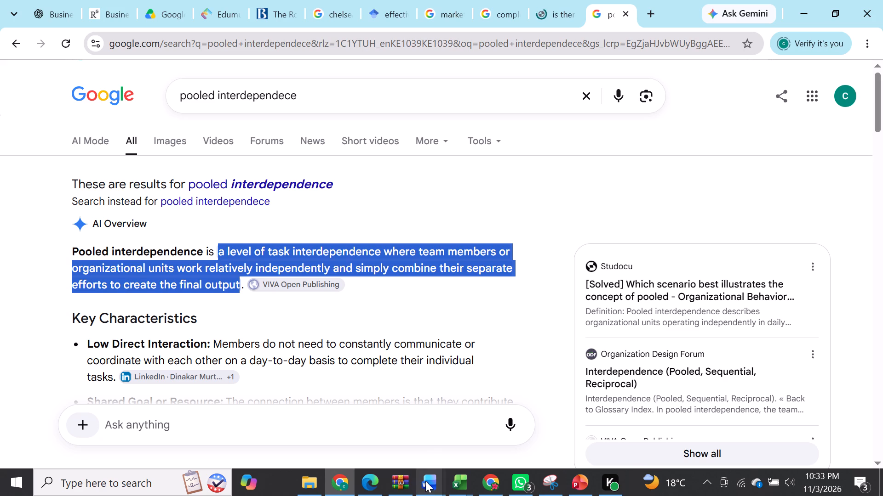
click(265, 423)
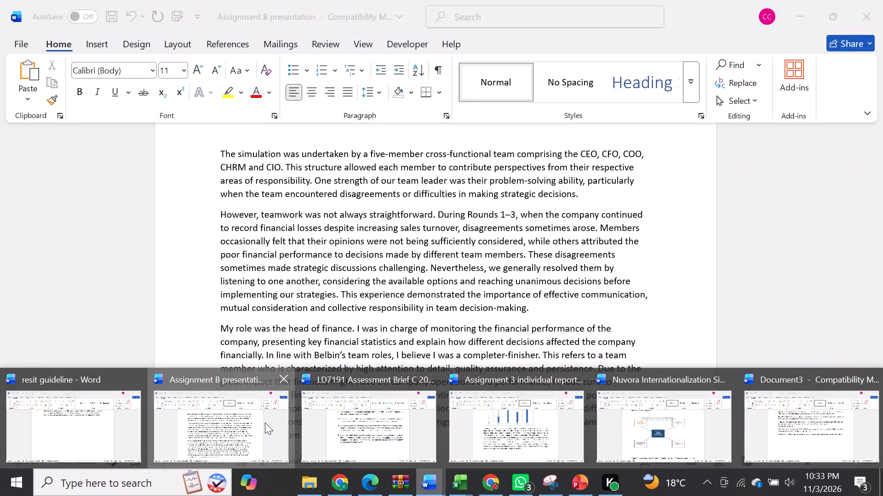
scroll(355, 248, up, 4)
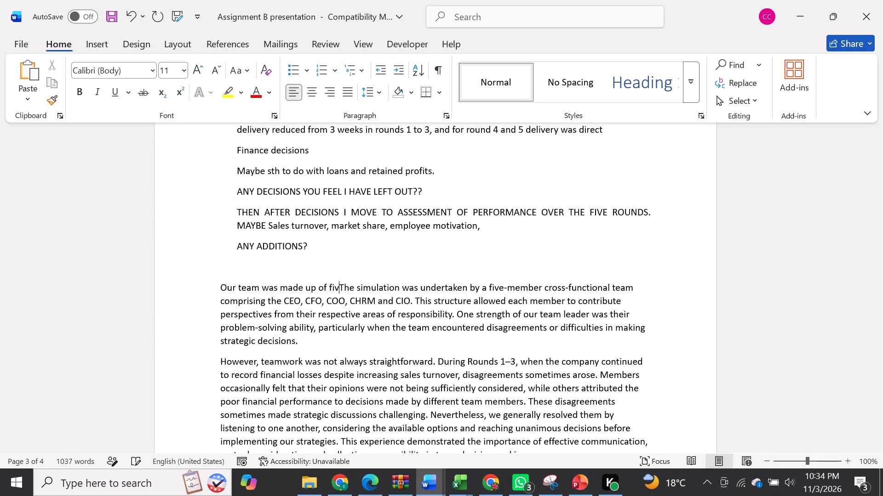
text(ho each played a specific role i.e., the)
key(space)
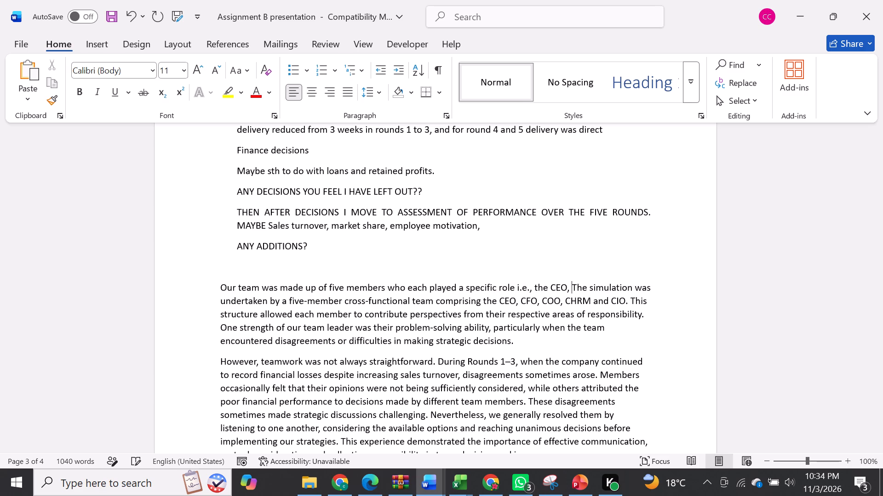
text(CFO, COO,CIO)
key(space)
text(and)
key(space)
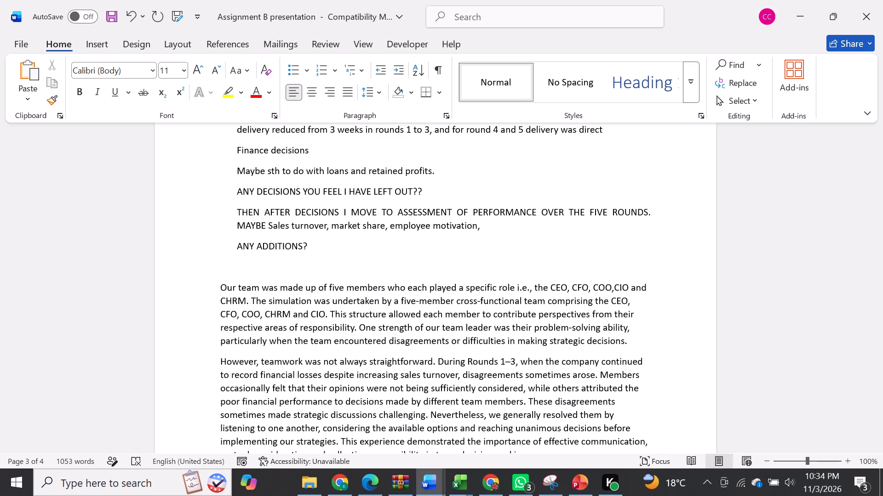
Add "Our teamwork was based on a pooled interdependence strategy. This refers to a strategy whereby" after the team roles sentence.
key(BackSpace)
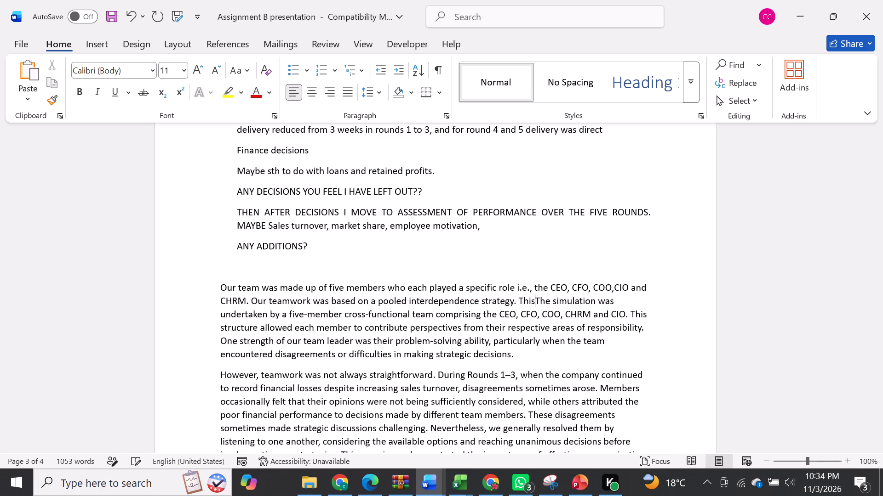
key(BackSpace)
text(refers to a strategy whereby)
key(space)
Separate the old simulation paragraph from the new text and paste the copied pooled interdependence definition between them.
key(Return)
key(Return)
key(Return)
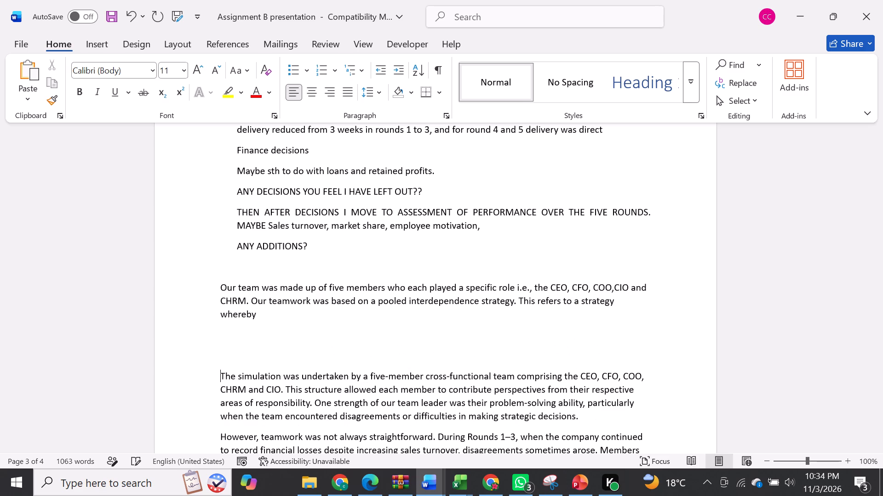
key(Up)
key(Up)
key(ctrl+v)
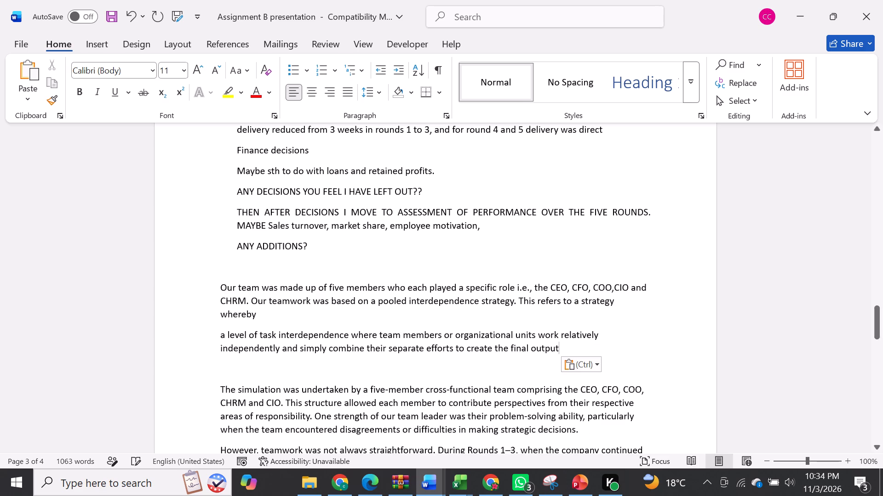
Define the strategy as members working independently then combining their efforts to create a final output, and add that each member was delegated their specific role.
click(274, 321)
text(team members work independently)
key(space)
text(then come together to comp)
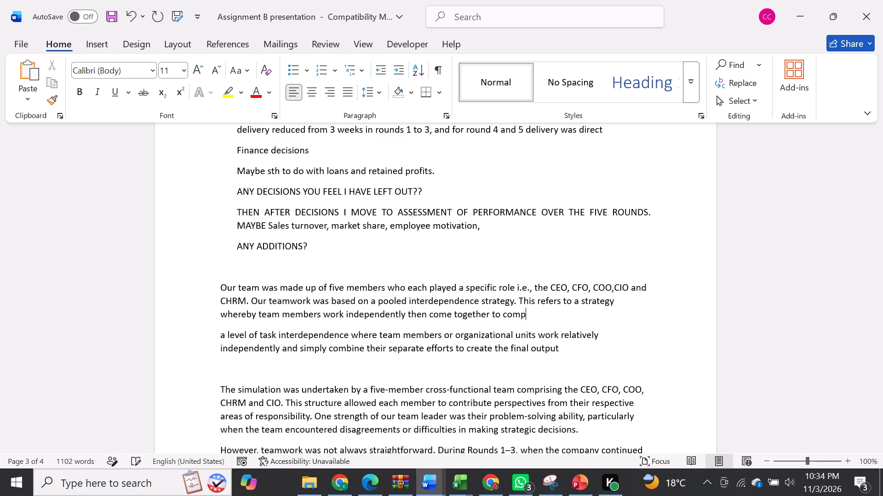
key(BackSpace)
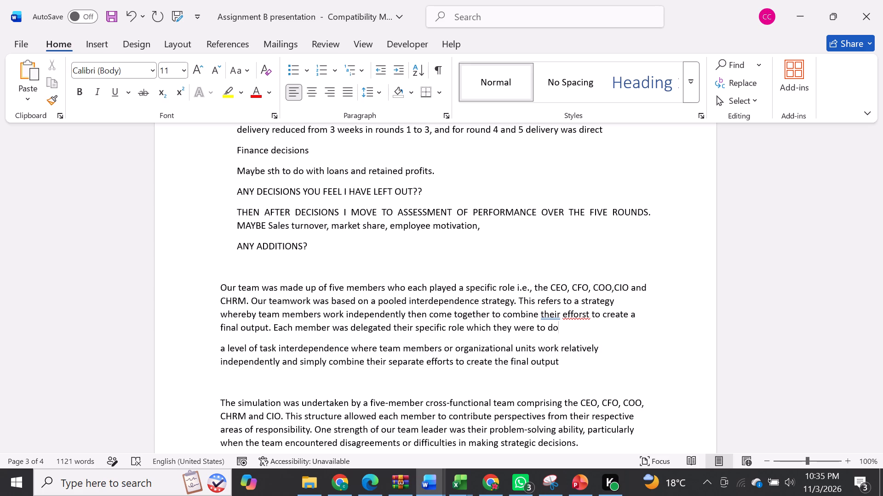
text(.)
key(space)
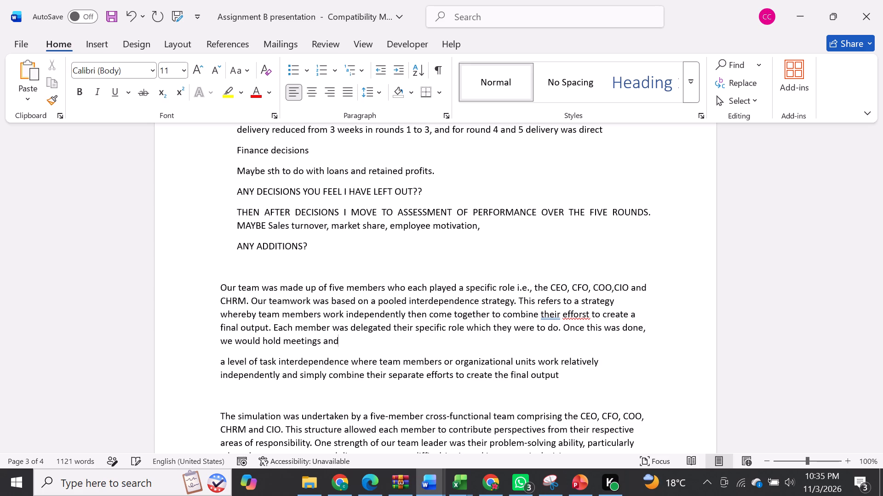
Add the sentence "Once this was done, we would hold meetings and discuss before unanimously making decisions.".
key(BackSpace)
key(BackSpace)
key(BackSpace)
text(discuss before unanimously making de)
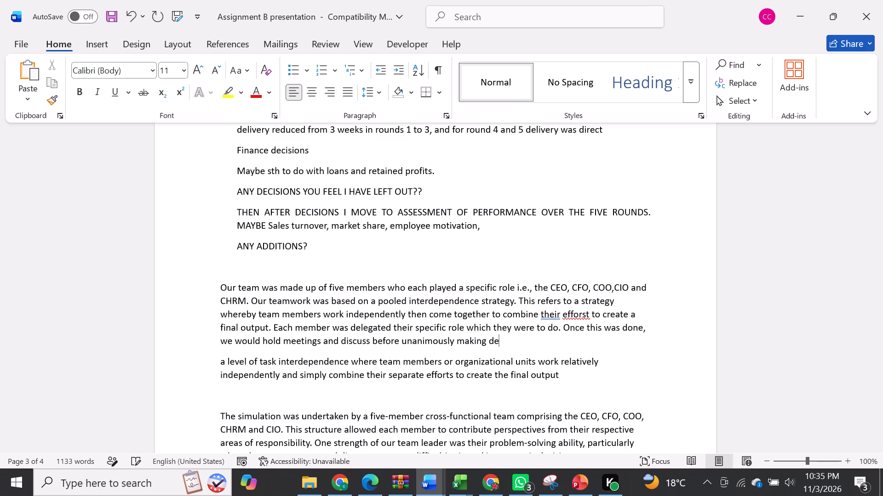
text(cisions)
text(.)
key(space)
Correct the misspelled word in "combine their efforst" to "efforts".
click(554, 315)
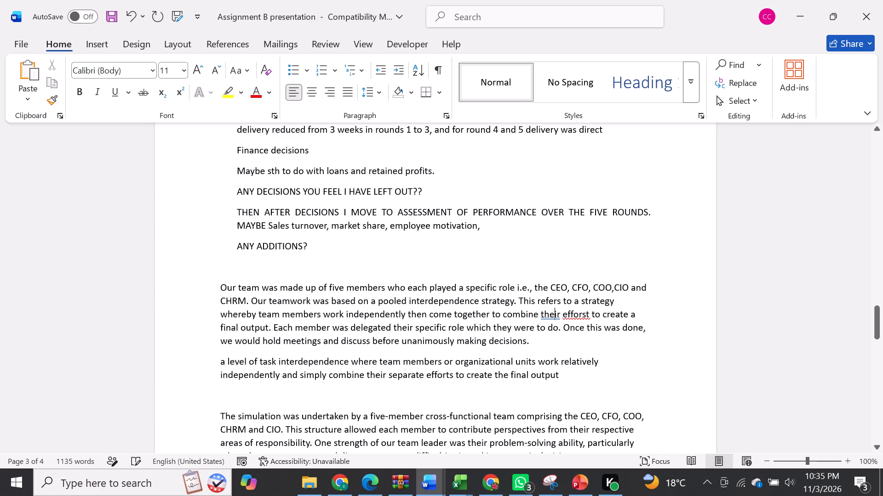
right_click(554, 315)
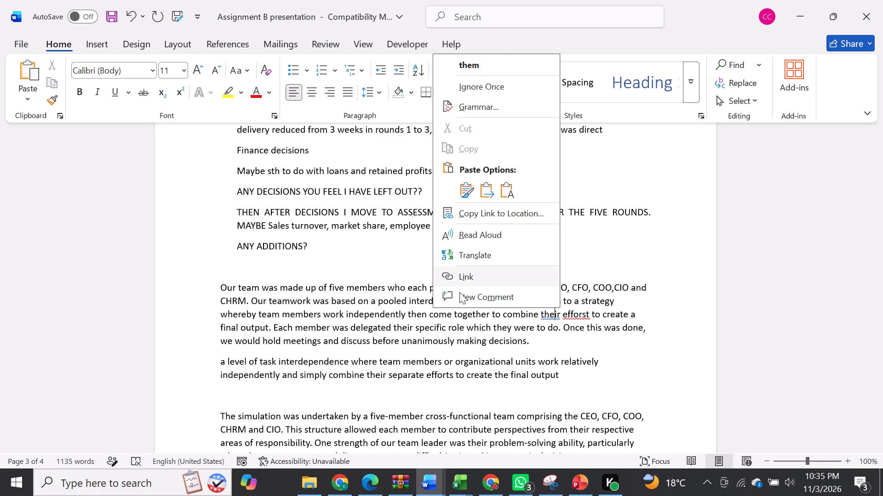
click(531, 316)
click(579, 313)
right_click(579, 313)
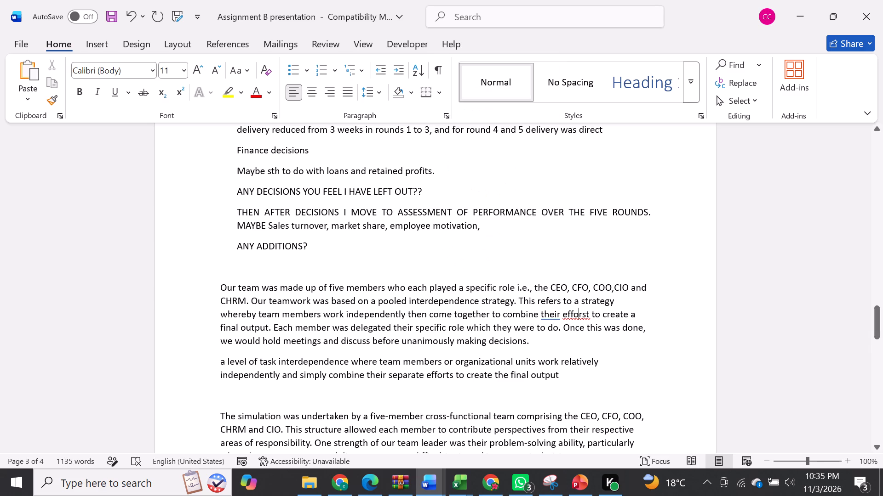
click(505, 165)
Delete the pasted pooled interdependence definition and the empty space beneath it.
drag(569, 378, 218, 365)
key(BackSpace)
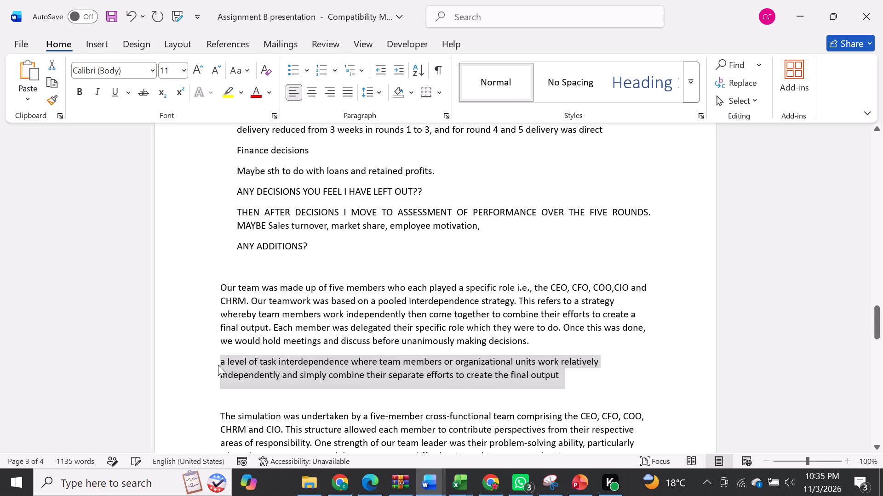
key(BackSpace)
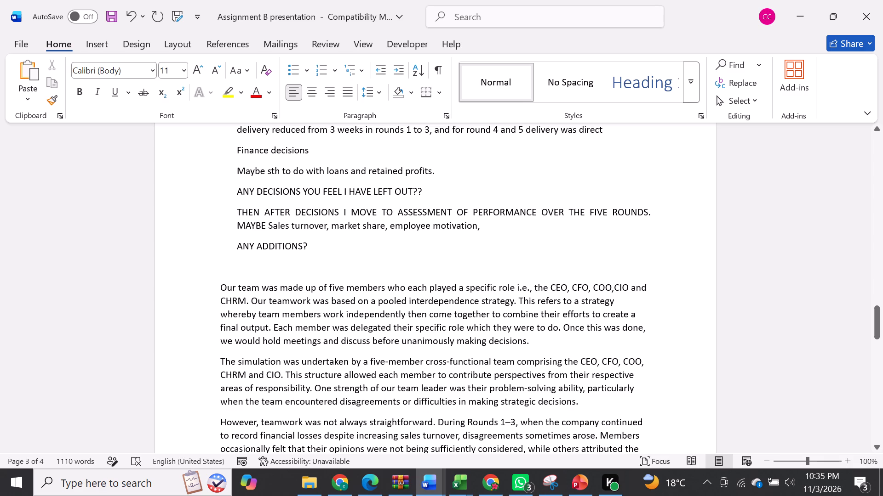
Split the old simulation paragraph so that "One strength of our team leader" starts a new paragraph.
scroll(415, 338, down, 2)
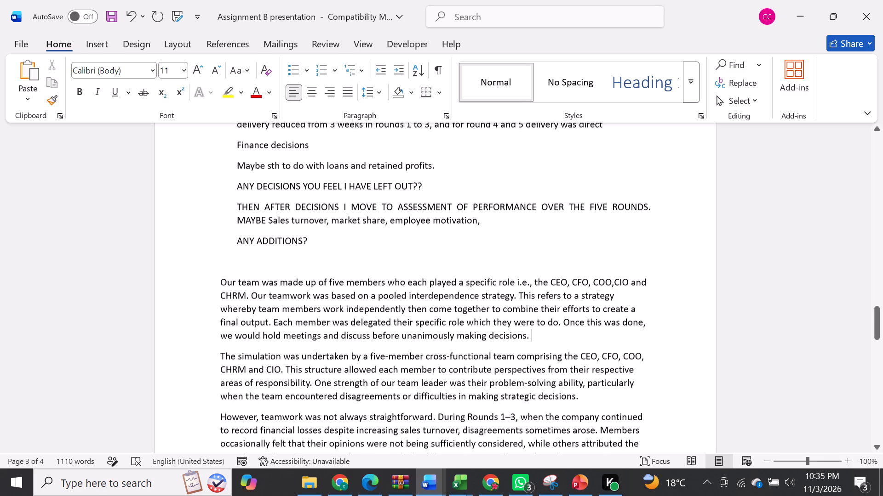
scroll(415, 338, down, 1)
click(315, 372)
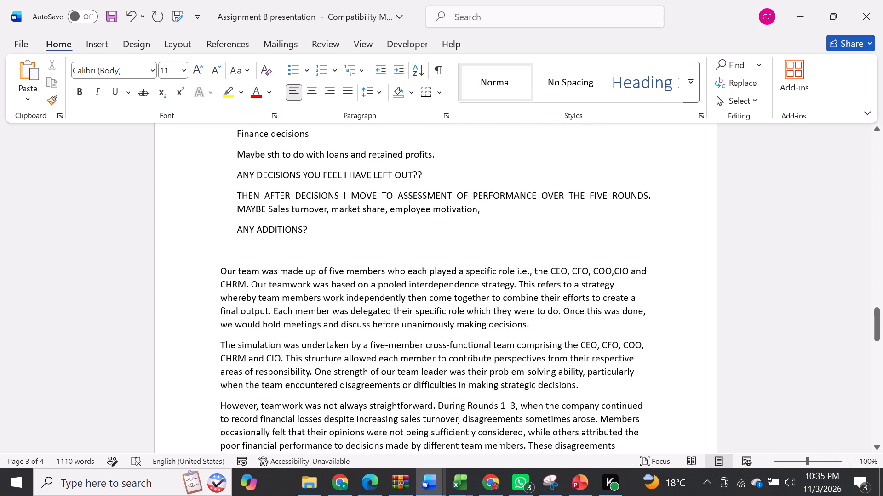
key(Return)
At the start of the team leader paragraph, write that a major team strength is the leader's great leadership skills, especially problem solving.
click(240, 395)
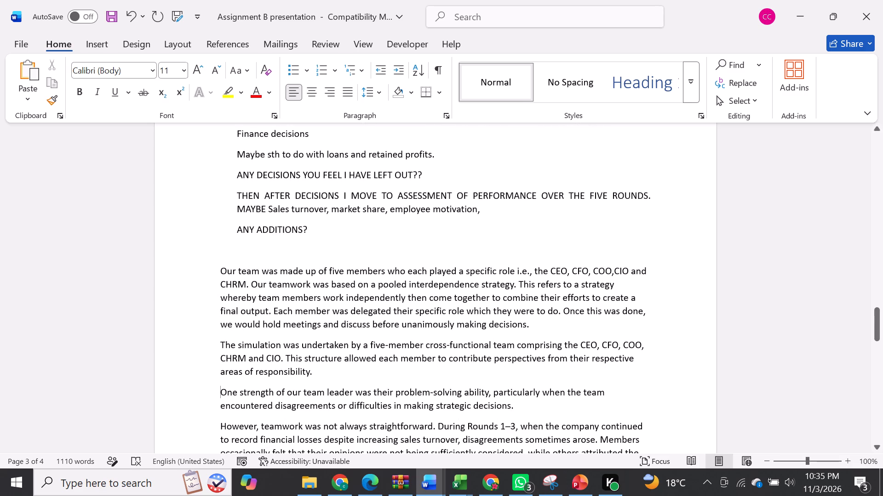
key(m)
text(ajor strength of our team is that our)
key(space)
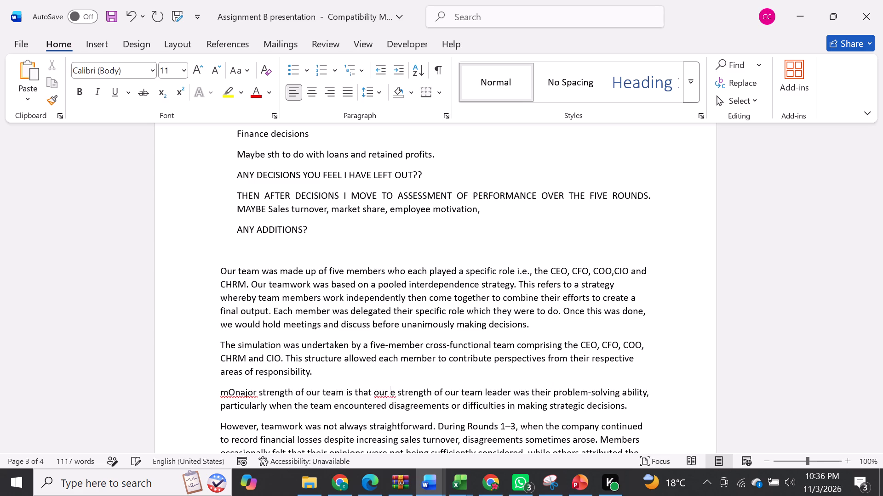
text(team leader possessed great leade)
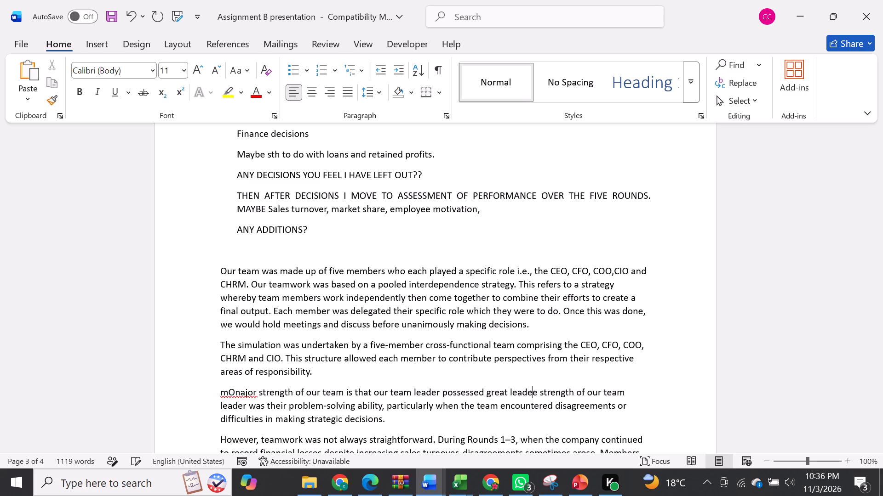
text(rship skills, esc)
key(BackSpace)
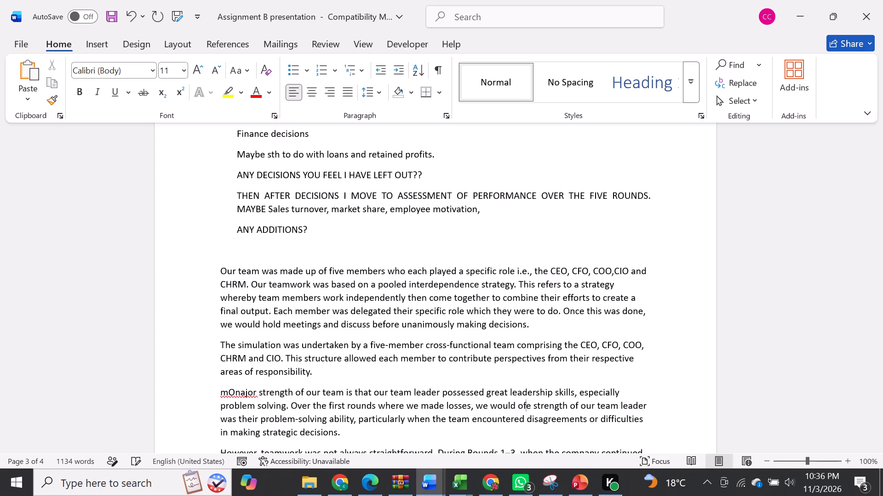
Describe conflicts during the loss-making first rounds: some believed their decisions were not being taken into consideration while some blamed others for the poor performance.
key(BackSpace)
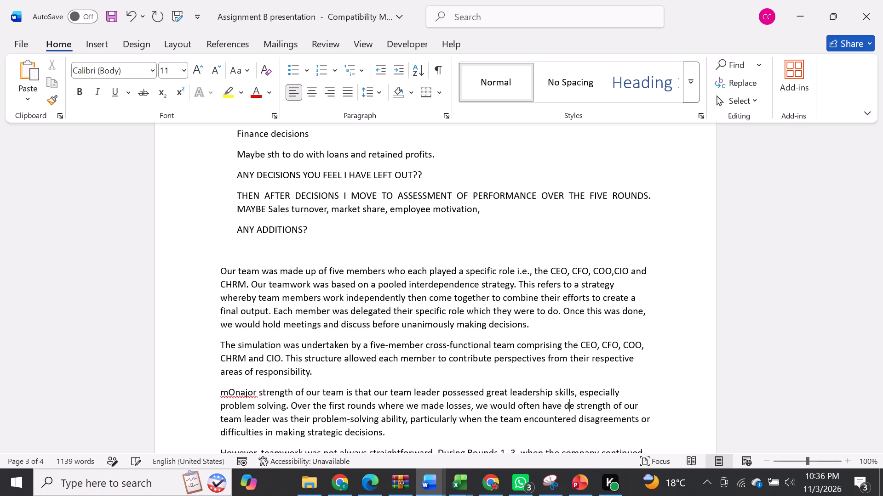
key(BackSpace)
key(BackSpace)
key(space)
text(conflicts in that)
key(space)
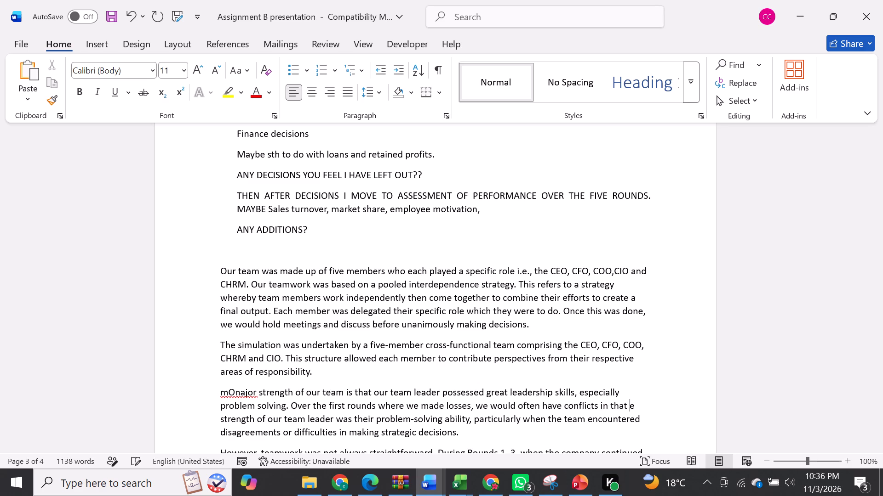
text(some believed their decisions were not being taken into consider)
text(ation while some blamed others for)
key(space)
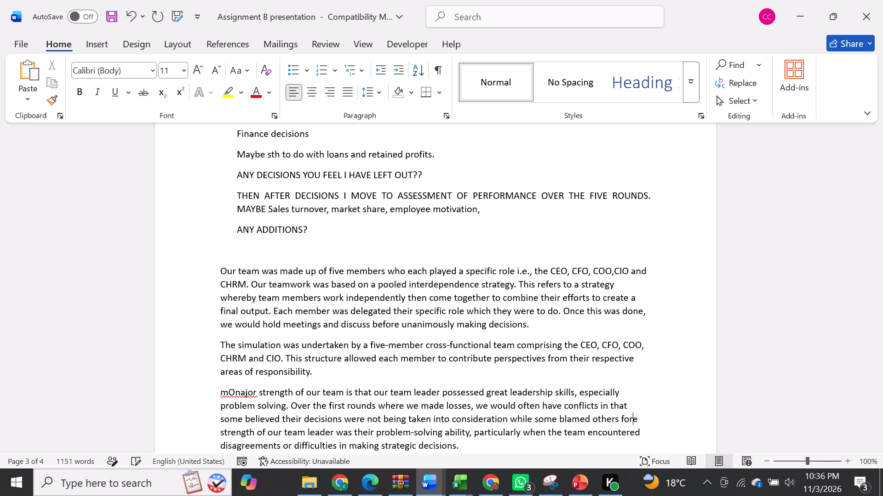
text(the poor perfoamce)
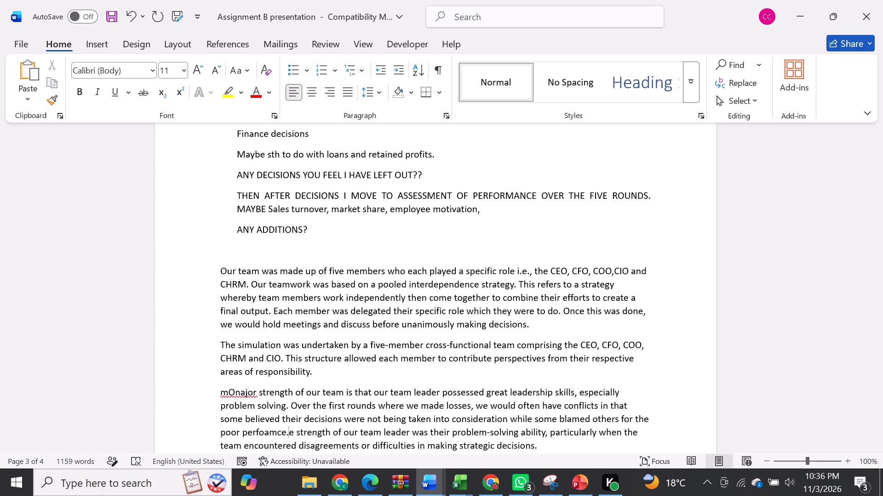
Add a sentence saying that these conflicts would slow down decision making.
key(BackSpace)
key(BackSpace)
key(BackSpace)
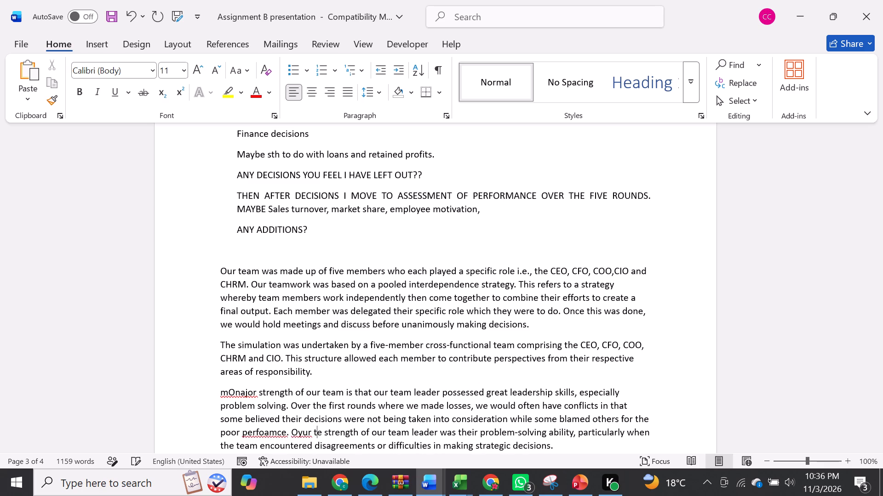
key(BackSpace)
key(BackSpace)
key(BackSpace)
key(BackSpace)
key(BackSpace)
key(BackSpace)
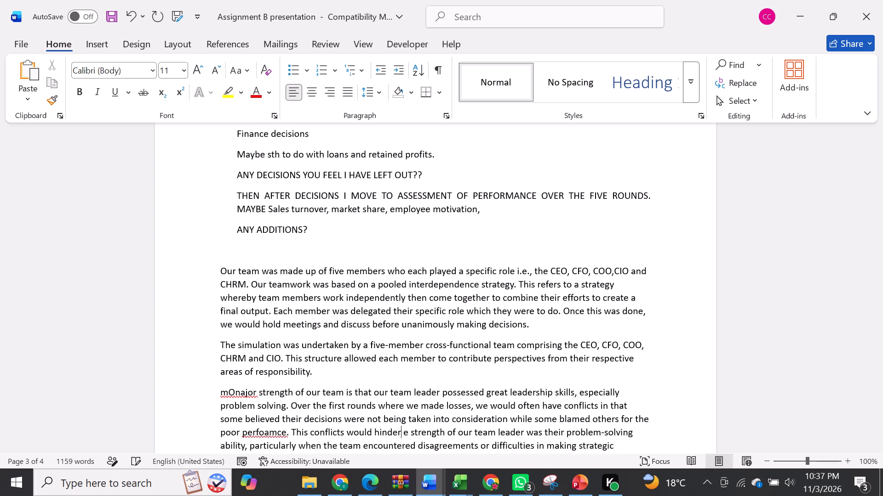
key(BackSpace)
key(BackSpace)
key(BackSpace)
key(BackSpace)
key(BackSpace)
key(BackSpace)
key(BackSpace)
key(BackSpace)
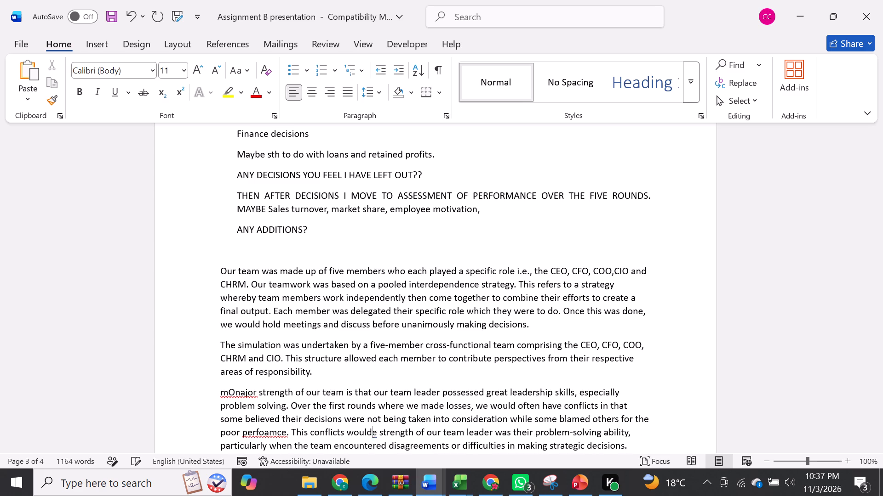
key(space)
text(slow down deci)
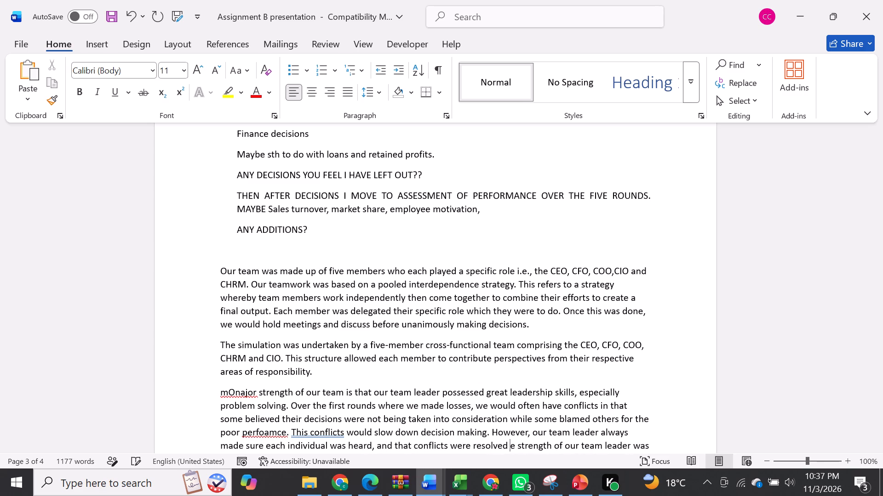
Finish the team leader sentence by saying conflicts were resolved before making decisions to proceed to the next stage.
key(BackSpace)
key(BackSpace)
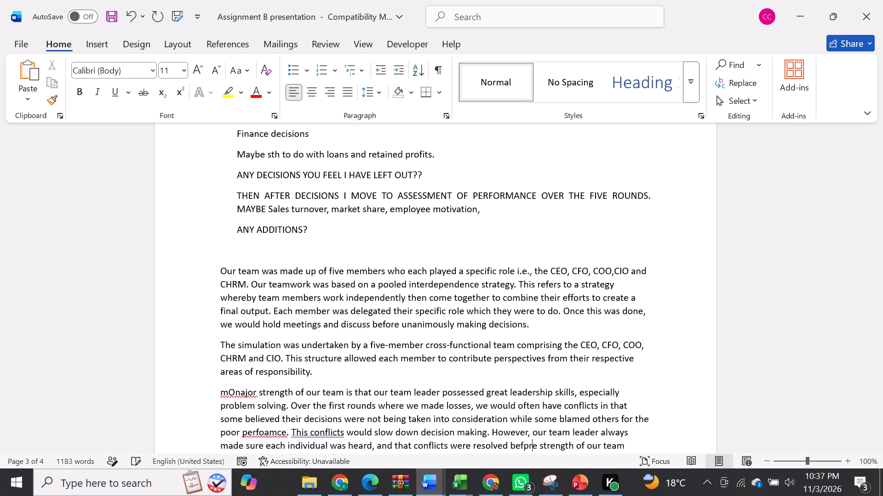
key(BackSpace)
text(ore making decisions to proceed to)
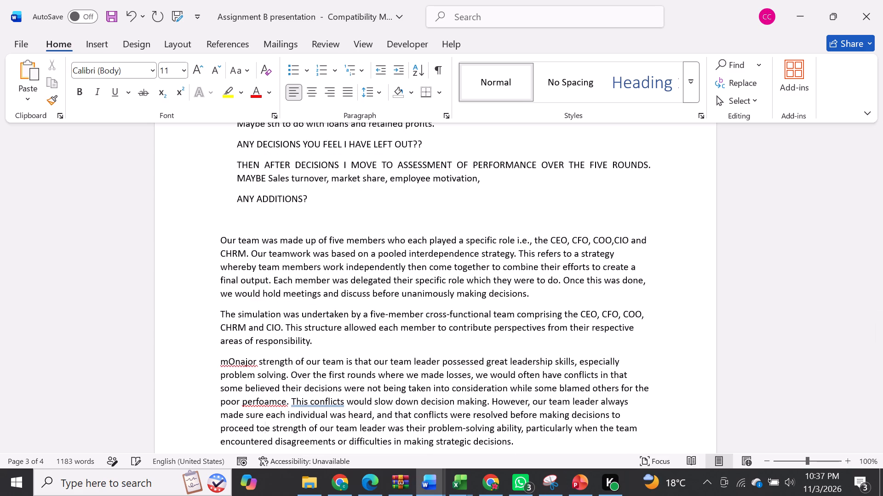
key(space)
text(the next stage.)
key(BackSpace)
text(.)
key(space)
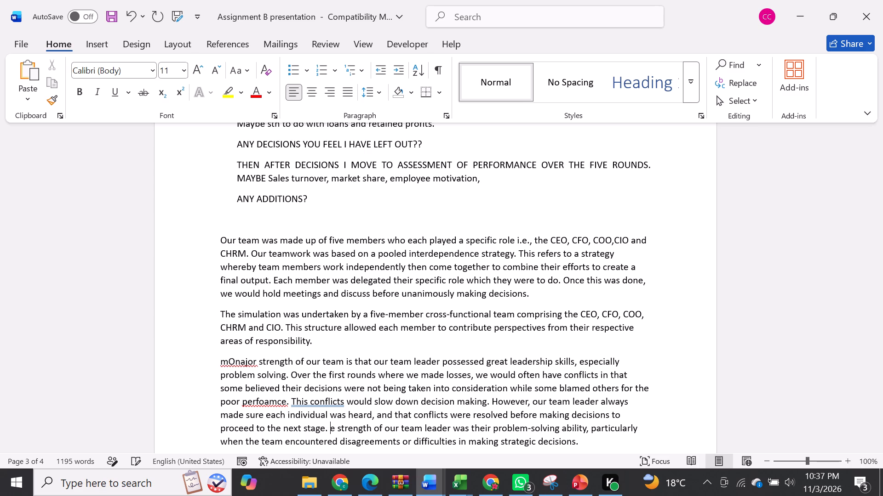
Correct the garbled opening of the team leader paragraph so it reads "One major strength".
click(228, 361)
key(BackSpace)
key(Right)
key(Right)
text(e m)
Delete the old paragraph beginning "The simulation was undertaken by a five-member cross-functional team".
drag(318, 341, 249, 319)
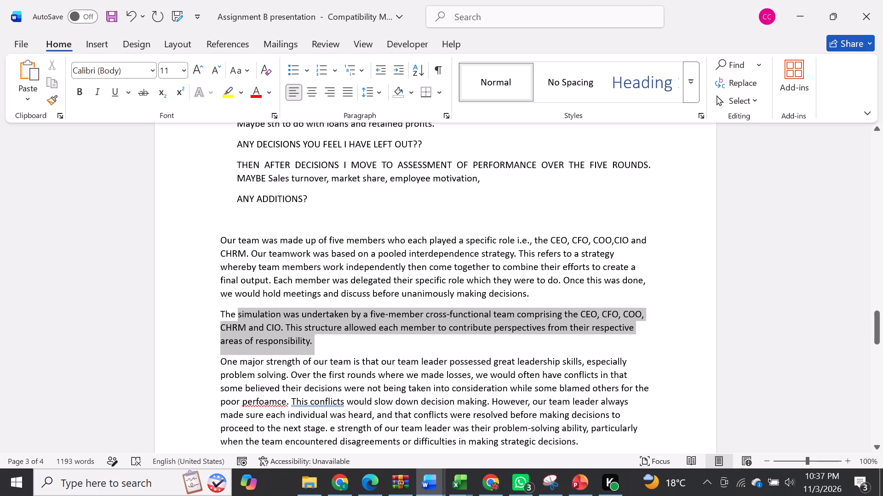
drag(249, 319, 224, 312)
key(BackSpace)
Edit the misspelt "perfoamce" in the team leader paragraph to "perfomance".
scroll(312, 296, down, 1)
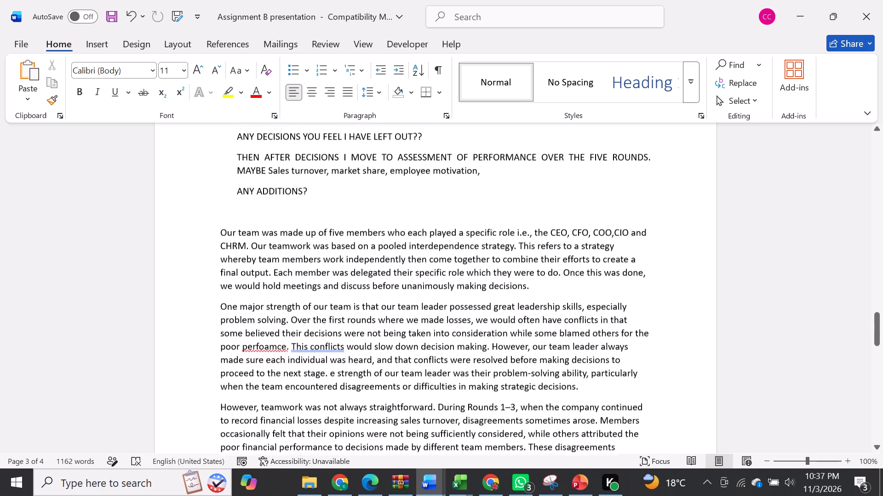
click(269, 335)
right_click(269, 335)
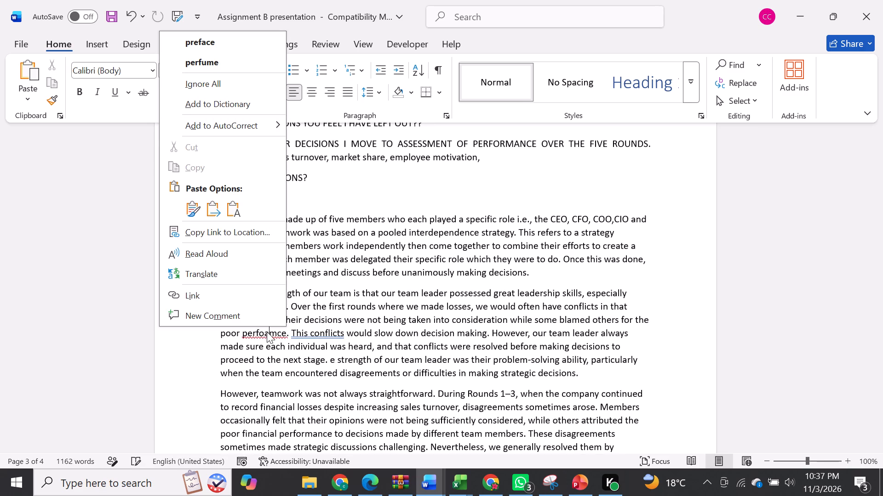
click(267, 332)
key(BackSpace)
key(Right)
text(an)
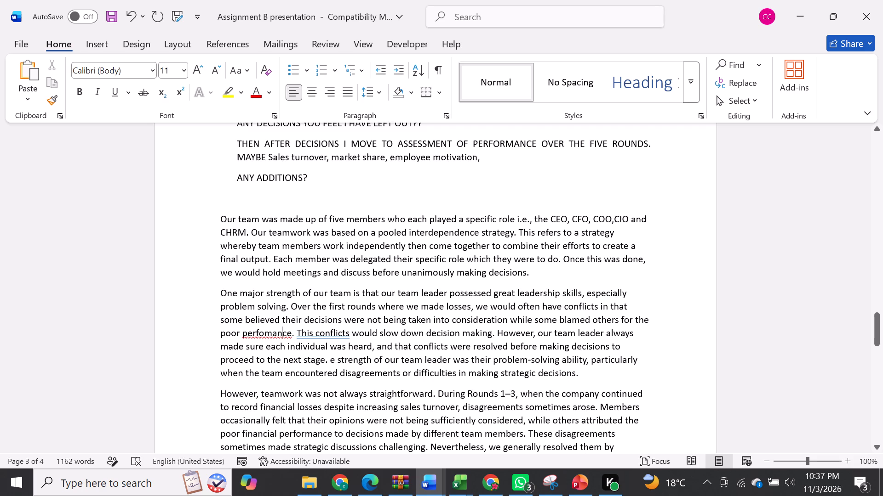
Change "This conflicts" to "These conflicts" in the team leader paragraph.
click(311, 335)
key(Delete)
key(BackSpace)
text(ese)
click(275, 338)
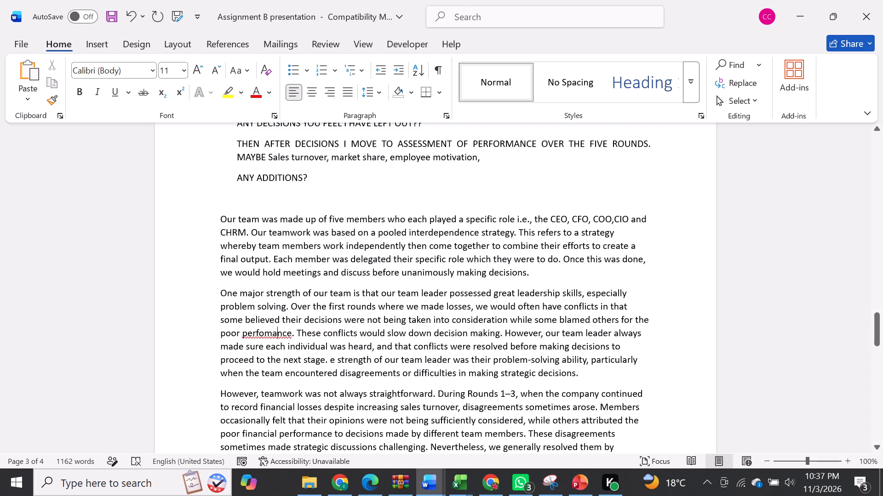
End the team leader paragraph with: This experience taught me the importance of good leadership skills, conflict resolution and effective communication in teamwork.
click(278, 294)
scroll(250, 300, down, 3)
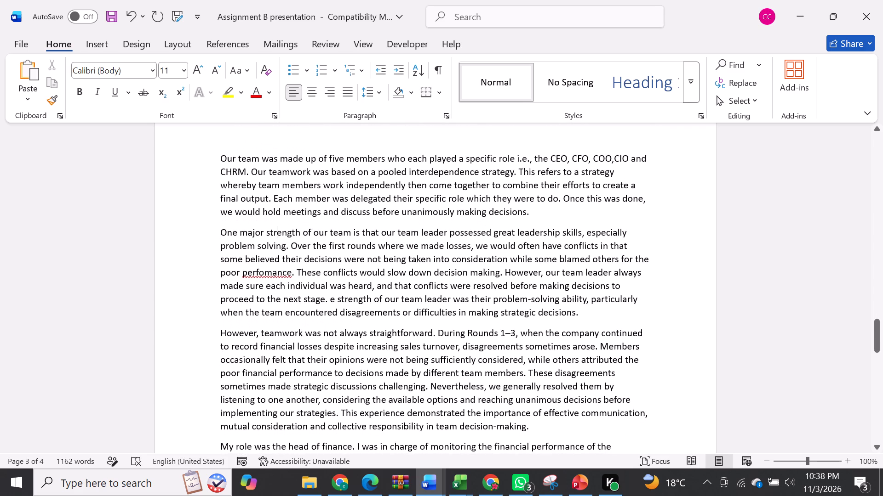
scroll(345, 376, down, 2)
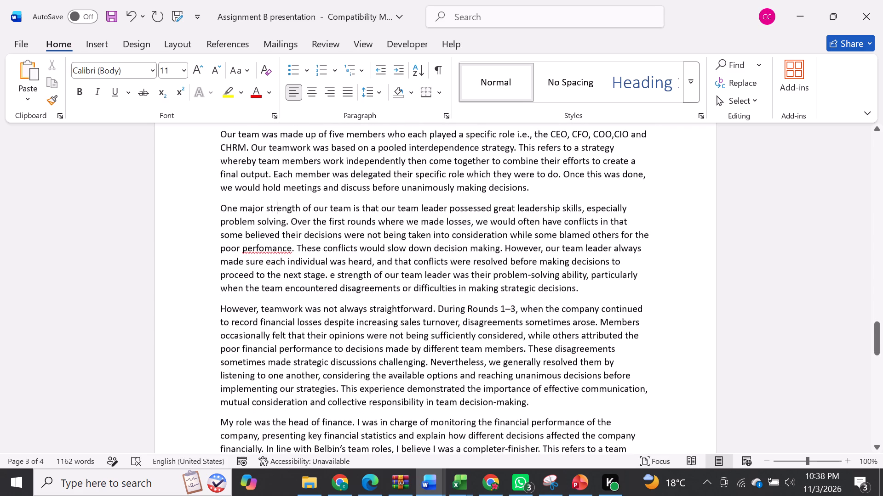
scroll(345, 376, down, 2)
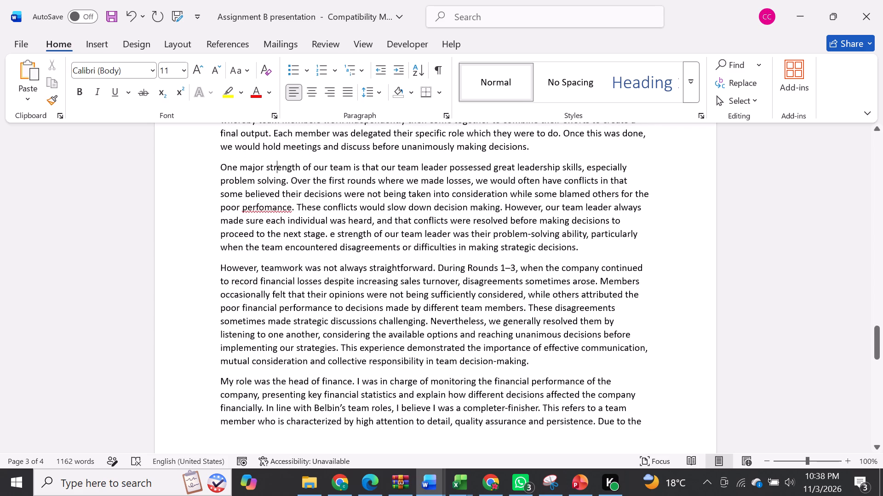
scroll(482, 270, up, 1)
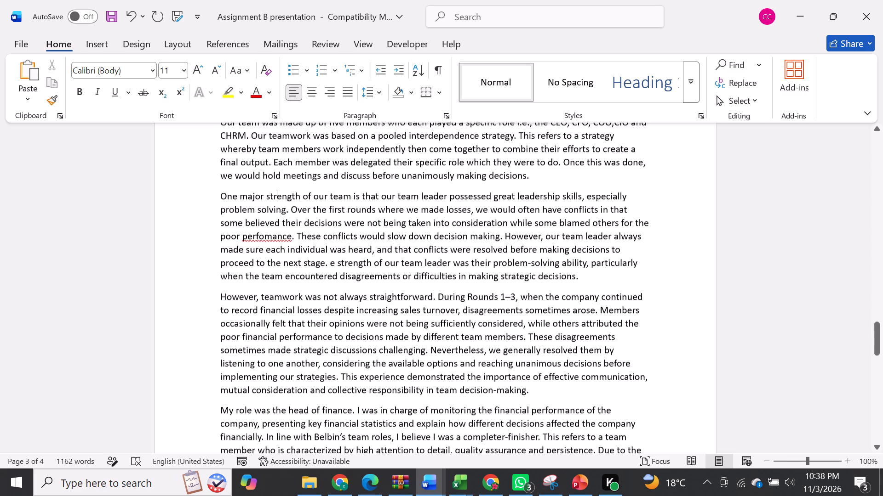
click(585, 294)
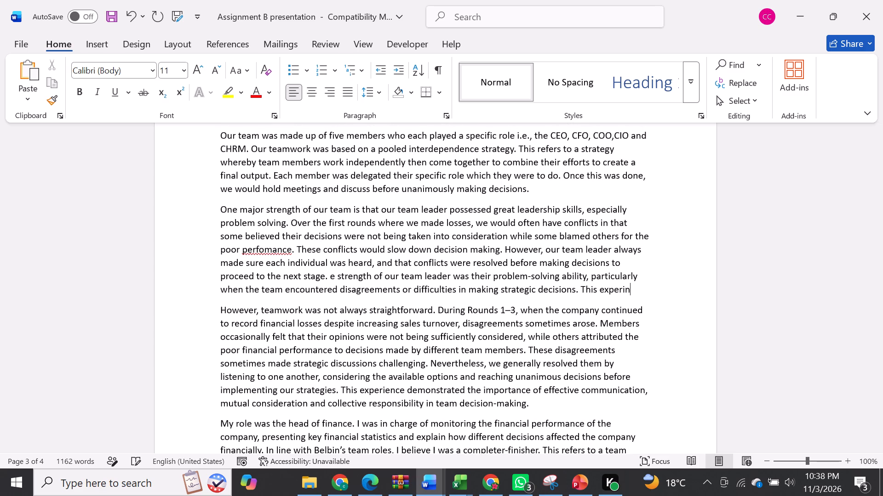
key(BackSpace)
text(em)
key(BackSpace)
text(nce taugh me the importance of good leadership skills, conflict resolution and effective communication in teamwork.)
key(space)
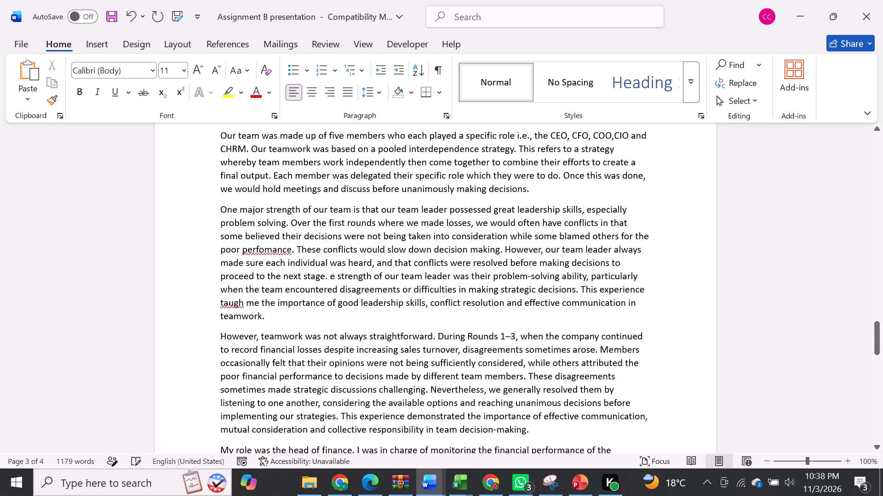
click(243, 300)
key(t)
Correct the spelling of "perfomance" to "performance" in the team leader paragraph.
click(258, 249)
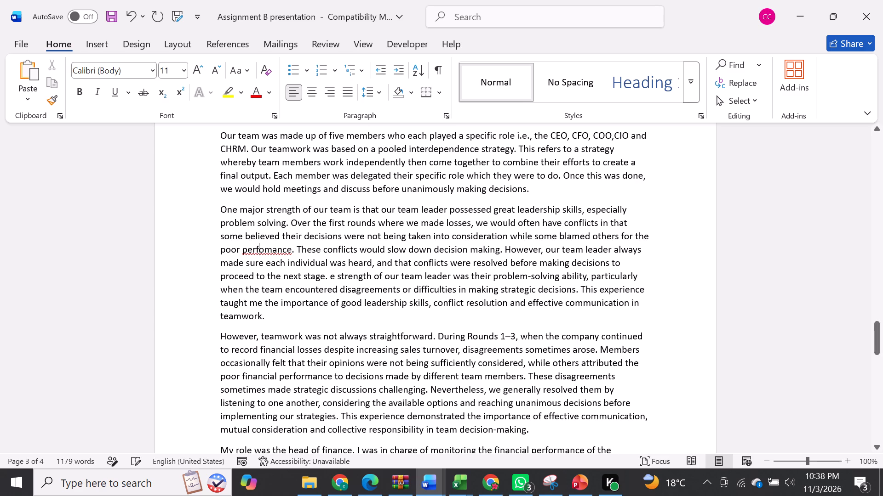
right_click(258, 249)
click(195, 211)
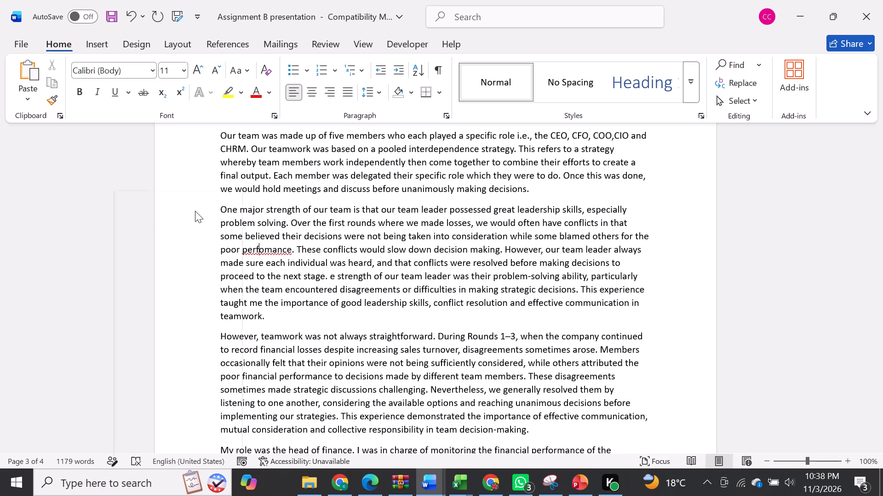
Delete the old paragraph beginning "However, teamwork was not always straightforward".
scroll(291, 320, down, 2)
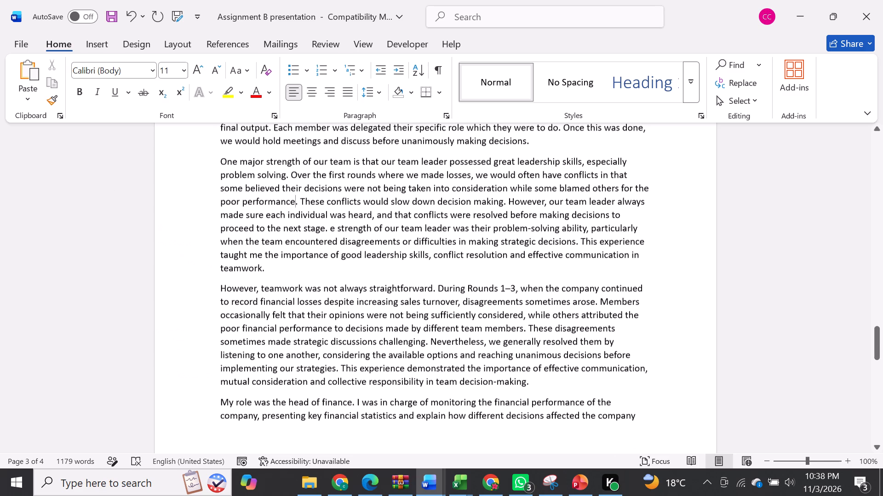
drag(534, 382, 234, 299)
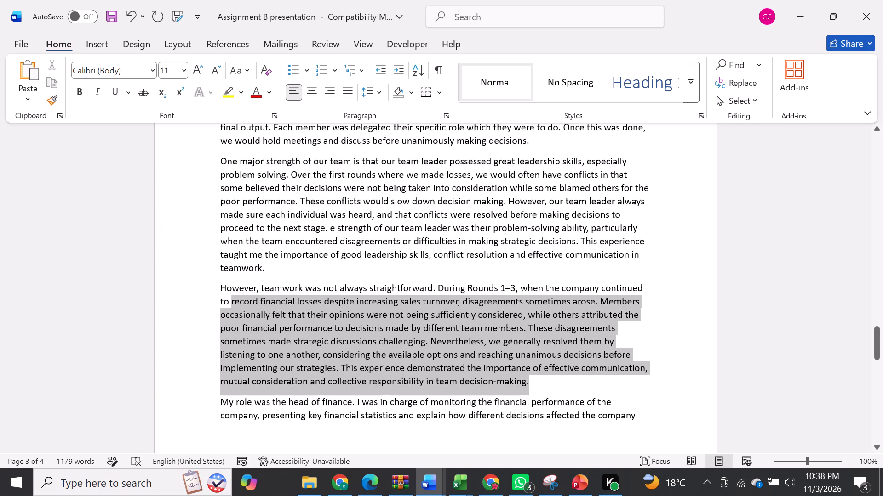
drag(234, 299, 218, 292)
key(BackSpace)
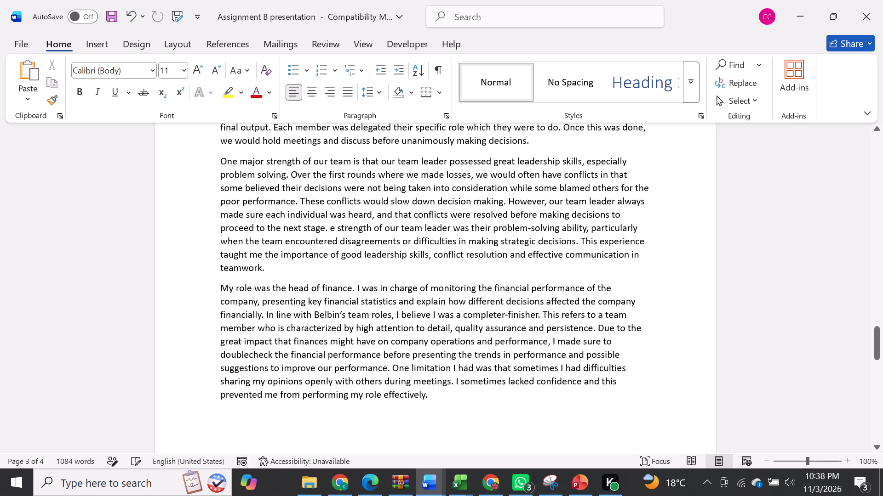
Move the head of finance paragraph directly below the five-member team introduction, leaving no blank line after it.
scroll(340, 353, down, 5)
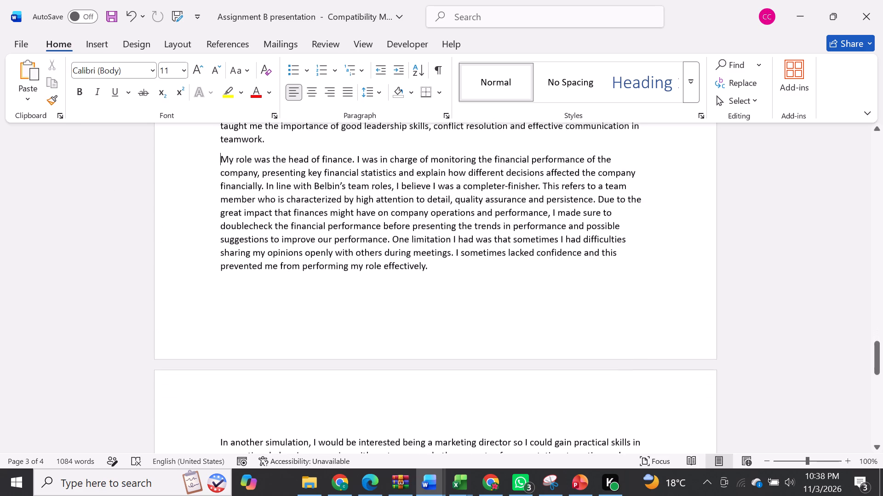
scroll(340, 353, down, 2)
scroll(340, 353, up, 2)
scroll(340, 353, right, 1)
drag(435, 346, 218, 239)
key(ctrl+x)
scroll(346, 204, up, 5)
click(531, 218)
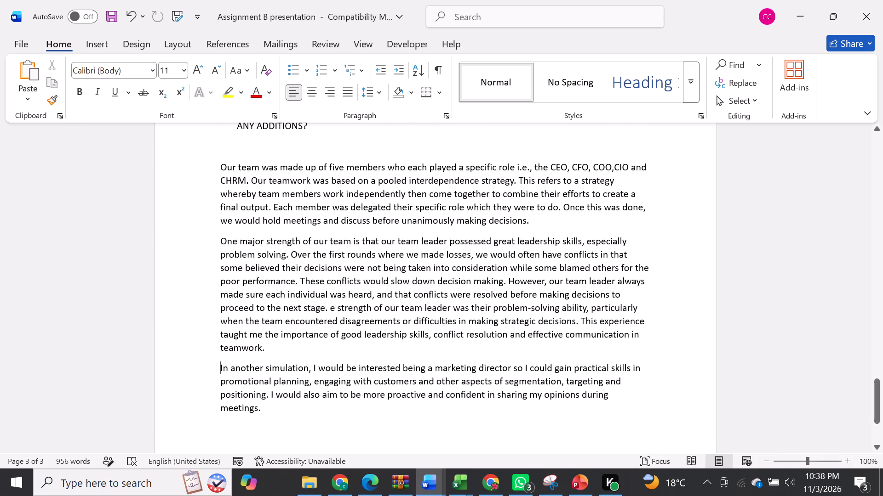
key(Return)
key(ctrl+v)
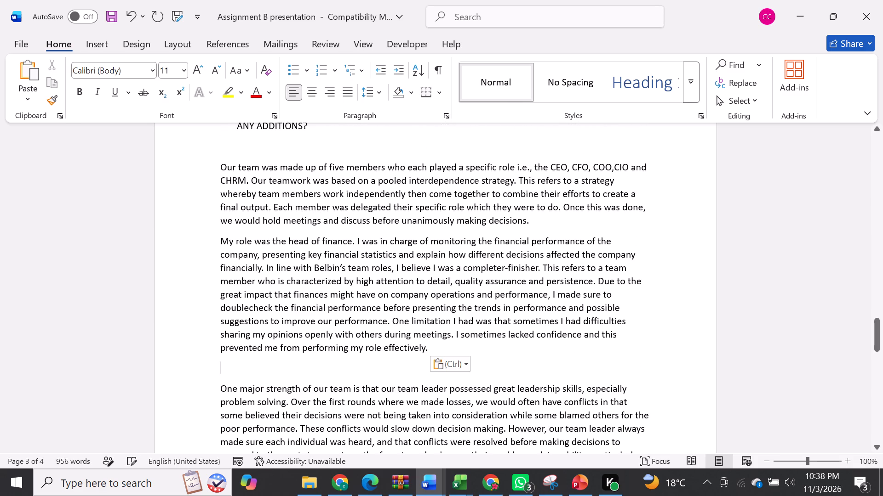
key(BackSpace)
Copy the completer-finisher definition from the head of finance paragraph and search for it in Google Scholar in Chrome.
scroll(430, 275, down, 2)
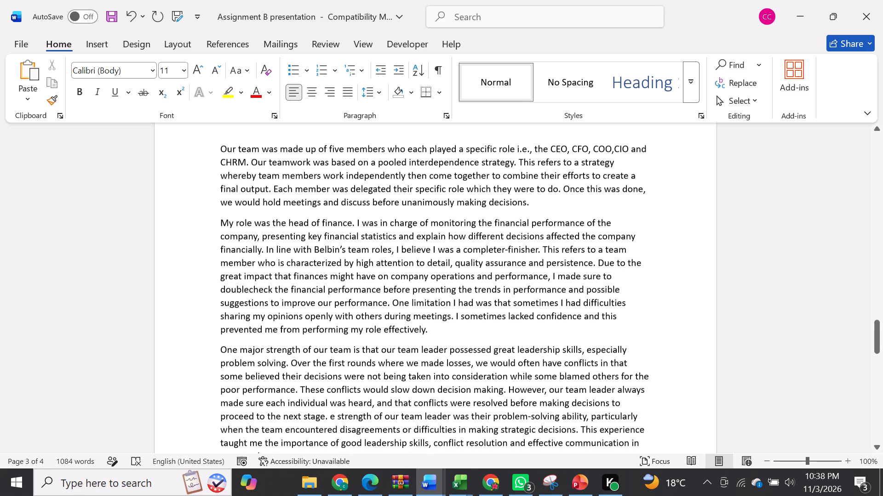
scroll(430, 275, down, 2)
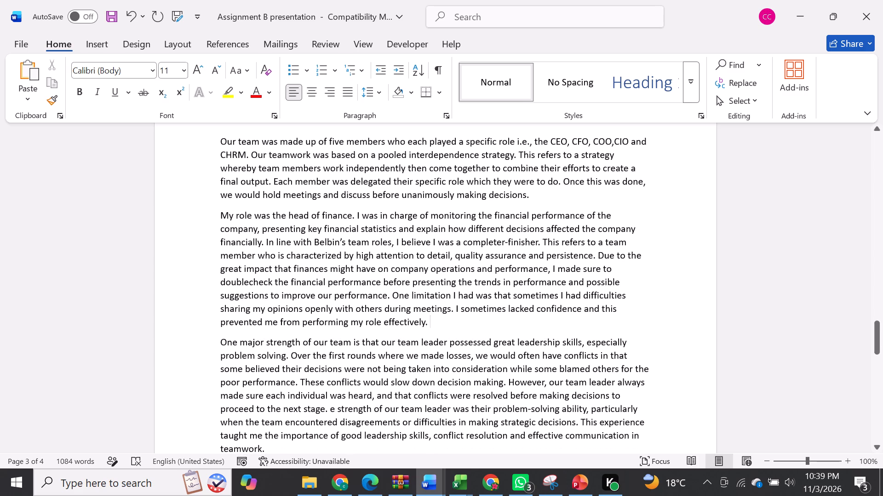
drag(457, 243, 590, 258)
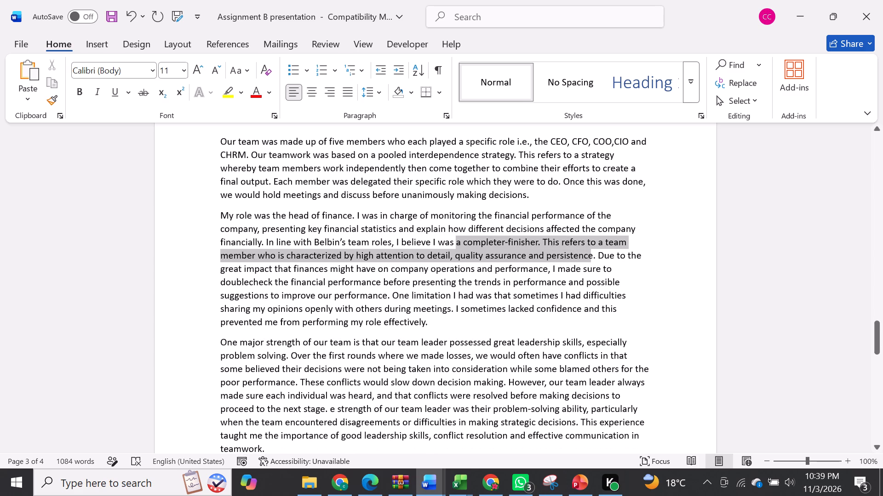
drag(590, 258, 592, 258)
key(ctrl+c)
click(344, 485)
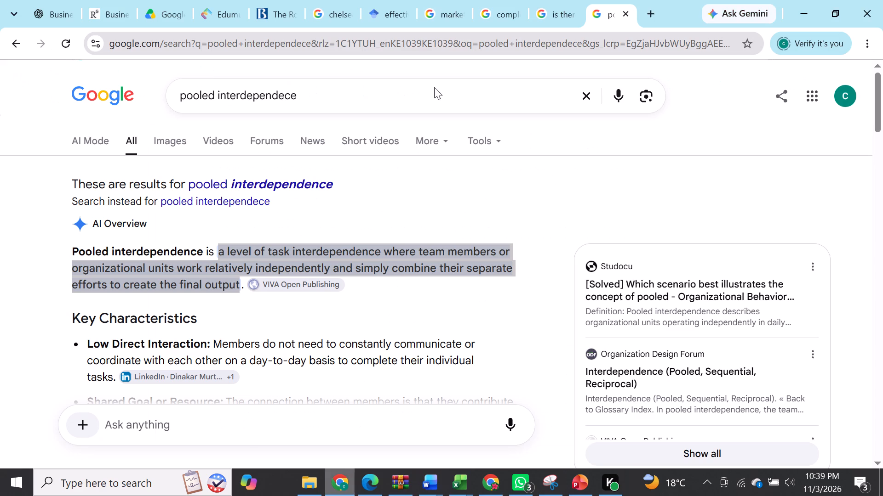
click(390, 3)
click(329, 82)
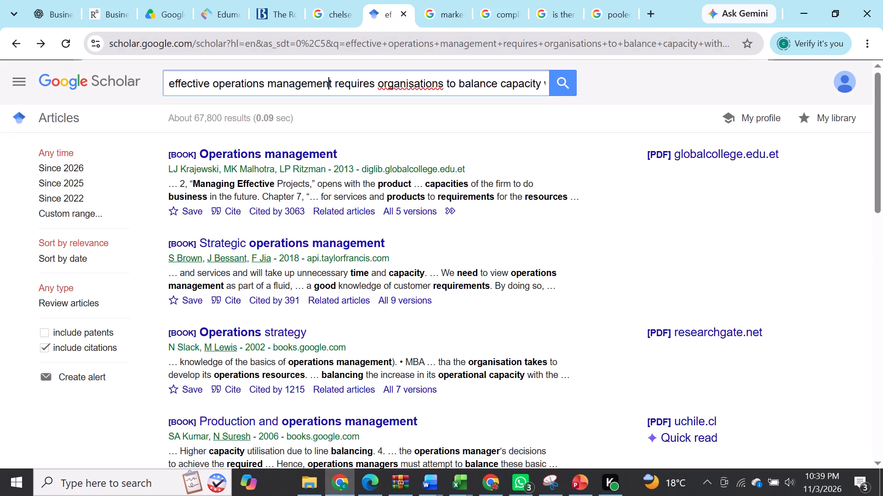
key(ctrl+a)
key(BackSpace)
key(ctrl+v)
key(Return)
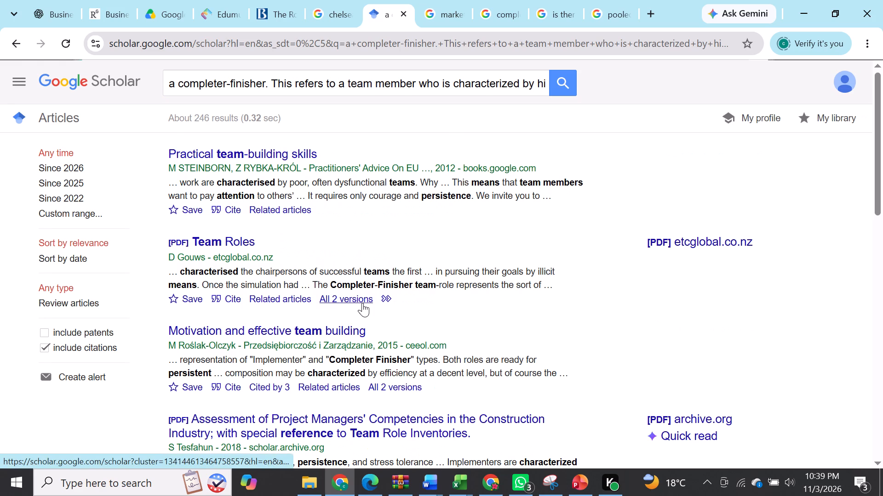
Look through the Google Scholar results for the completer-finisher definition for a usable source on the Belbin team role.
scroll(362, 303, down, 4)
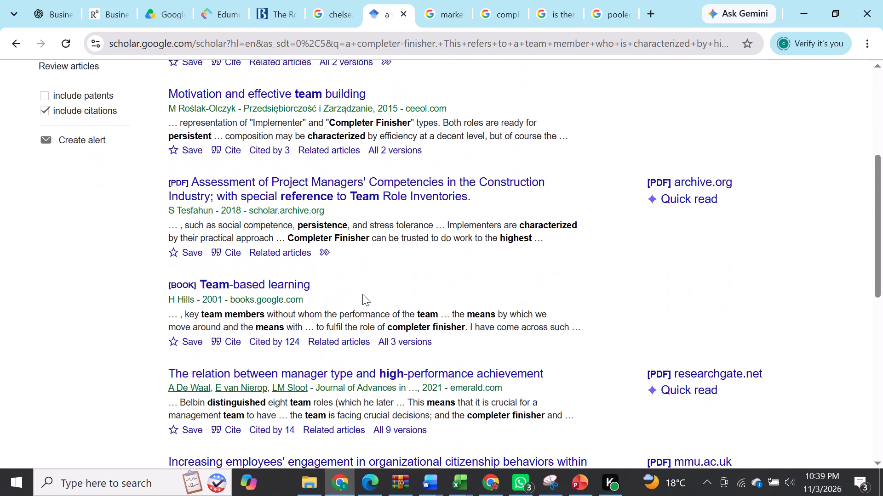
scroll(451, 298, down, 4)
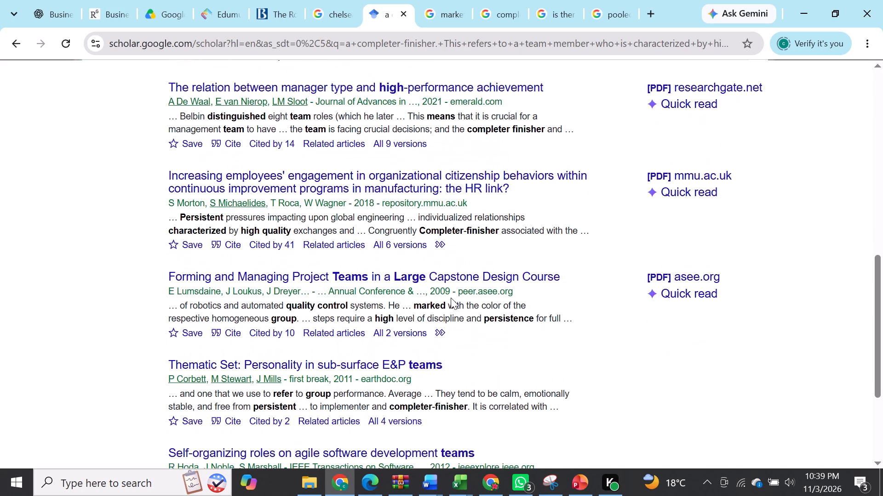
scroll(451, 298, down, 4)
scroll(451, 298, up, 5)
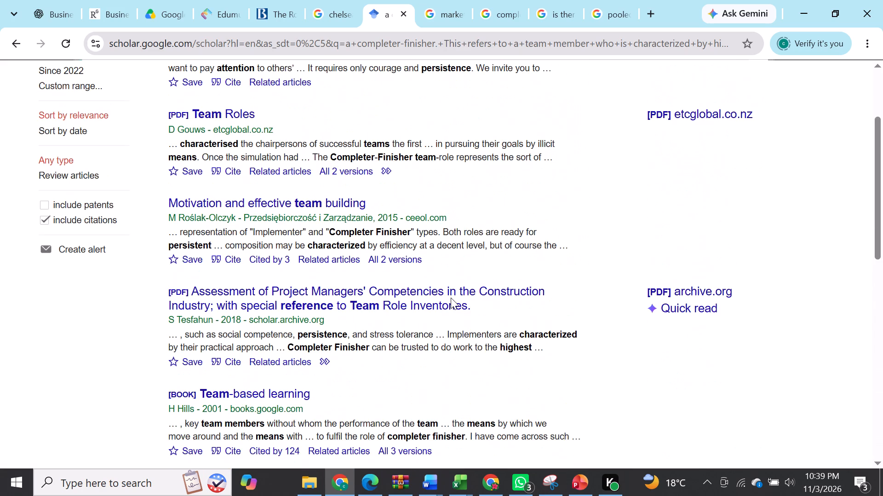
Search regular Google for the copied completer-finisher definition, replacing the earlier completer-finisher search.
click(532, 4)
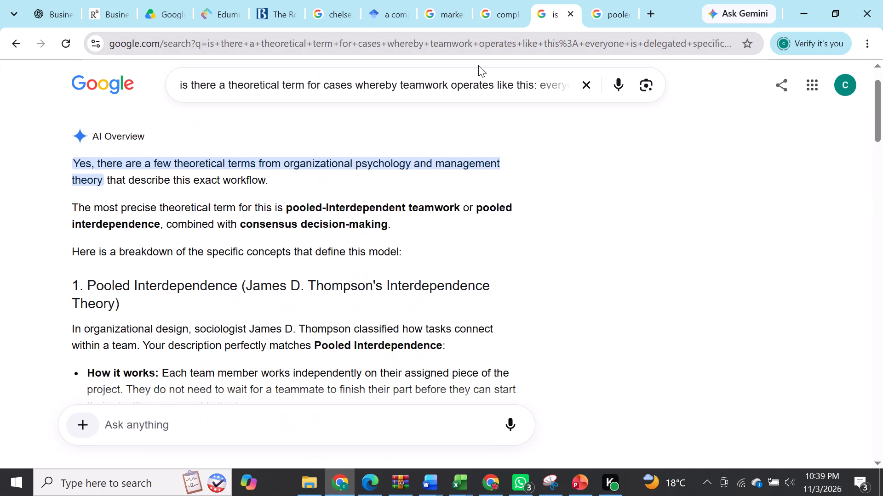
click(512, 1)
click(482, 43)
key(BackSpace)
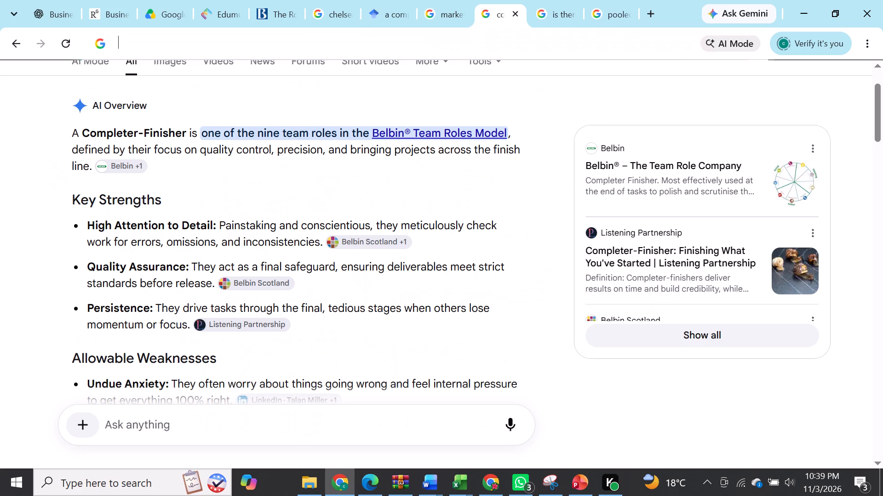
key(ctrl+v)
key(Return)
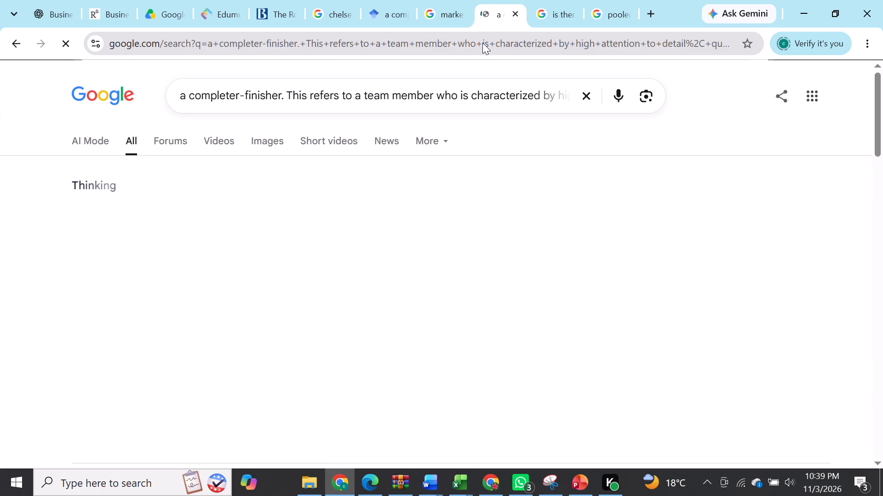
Search Google Scholar for "Belbins completer finisher" in place of the long definition query.
click(445, 18)
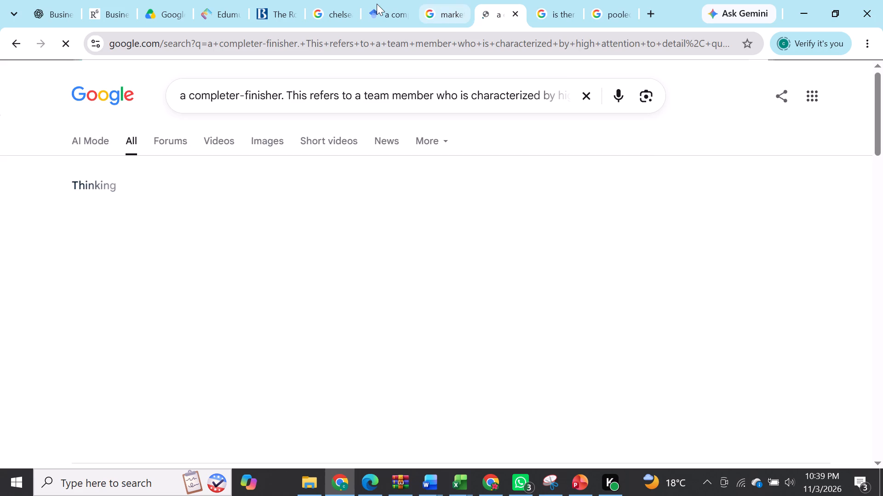
click(377, 4)
click(331, 85)
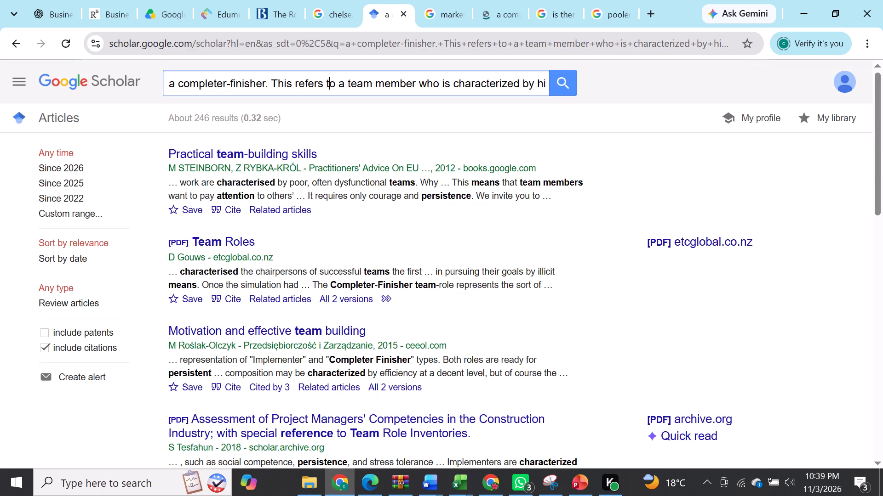
key(ctrl+a)
key(BackSpace)
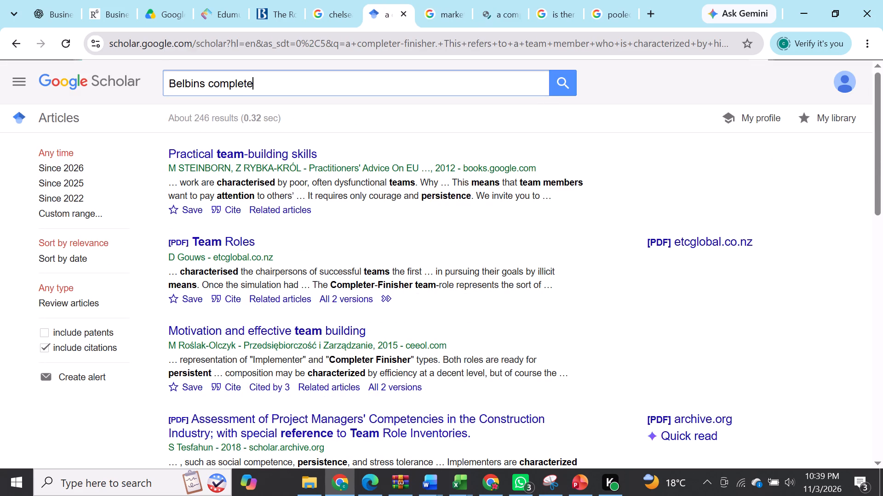
key(Return)
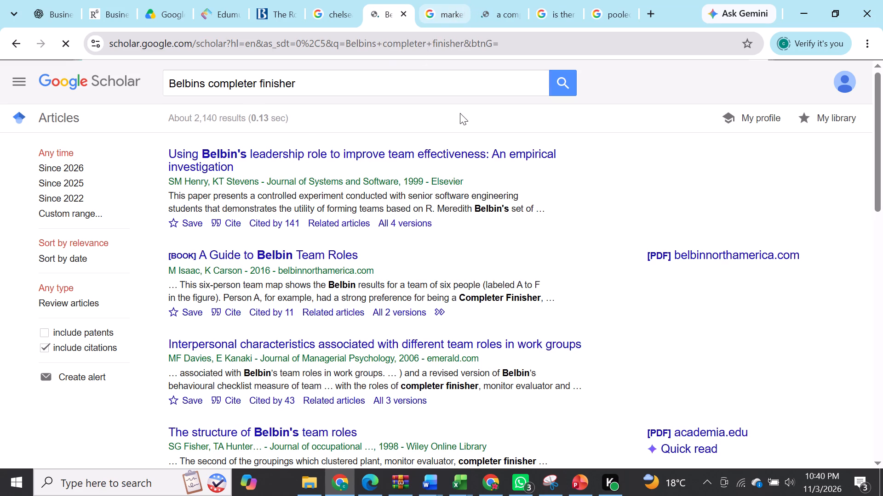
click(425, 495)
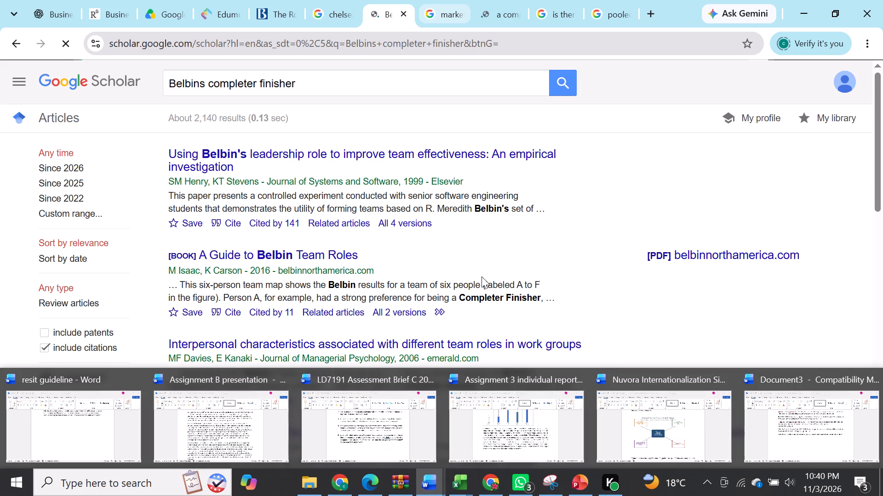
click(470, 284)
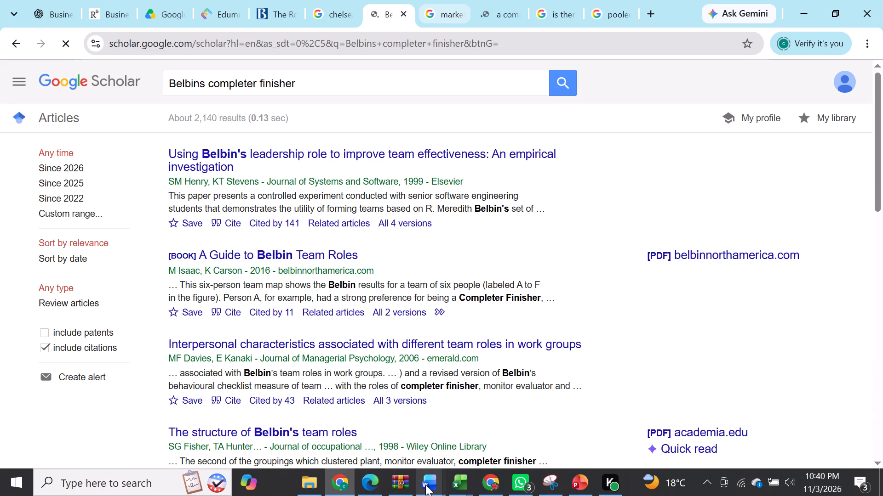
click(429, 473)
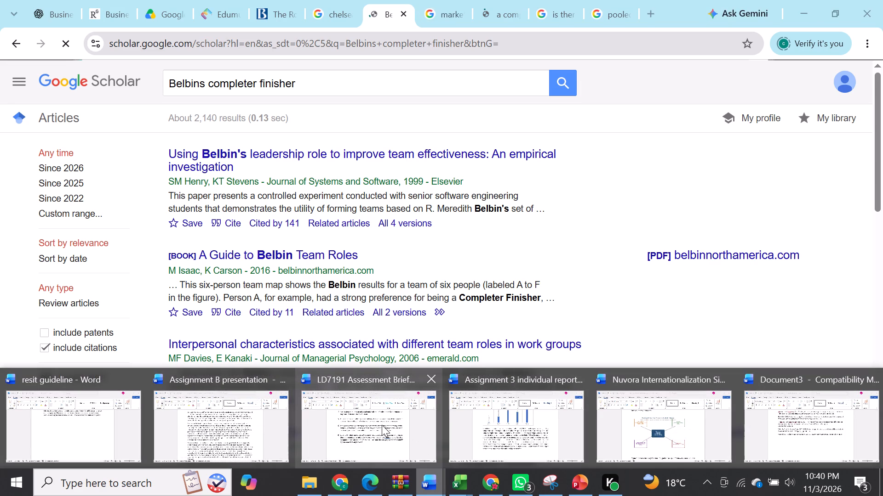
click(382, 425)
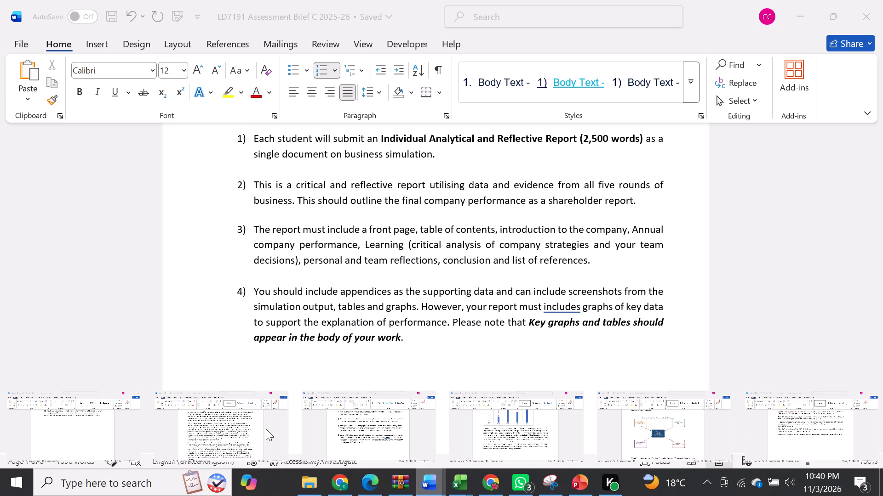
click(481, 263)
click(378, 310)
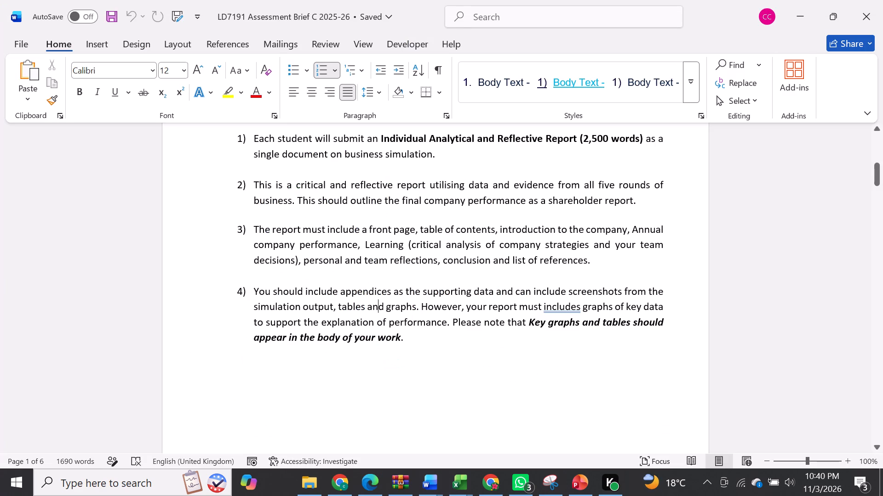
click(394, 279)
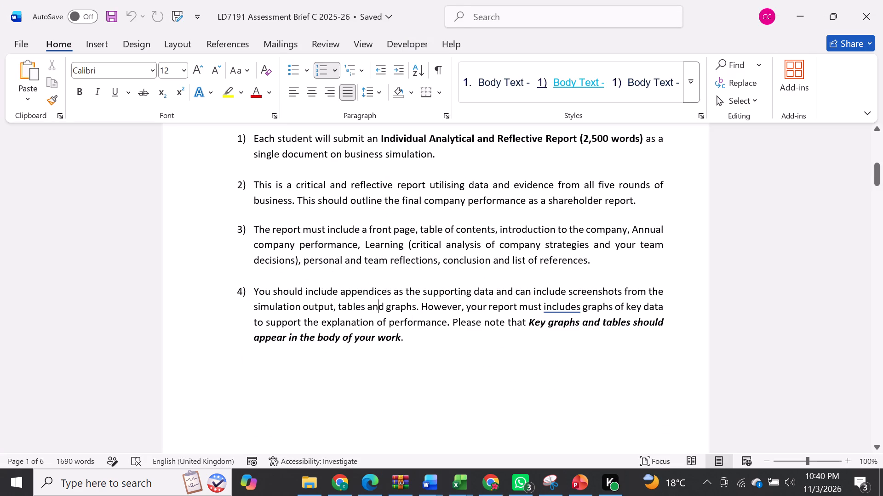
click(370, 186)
Switch to the "Assignment 3 individual report" document in Word and save it.
click(430, 485)
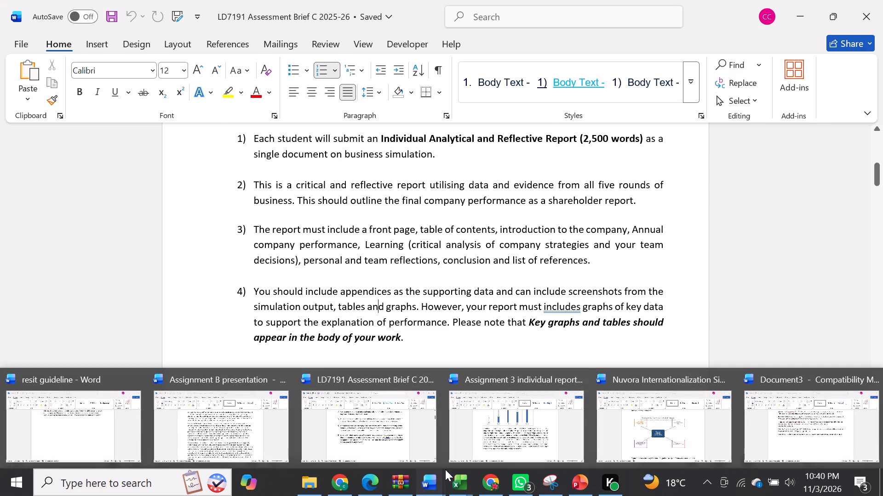
click(486, 443)
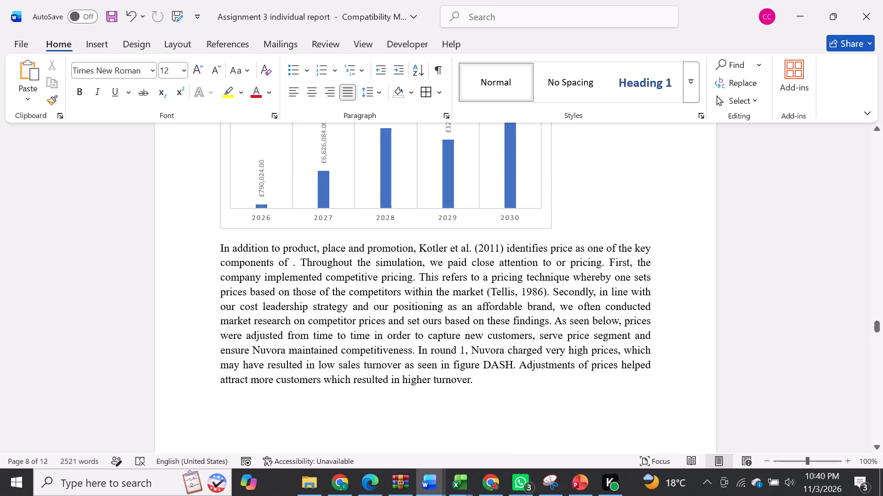
click(369, 314)
click(463, 340)
click(498, 299)
click(405, 319)
click(333, 321)
key(ctrl+s)
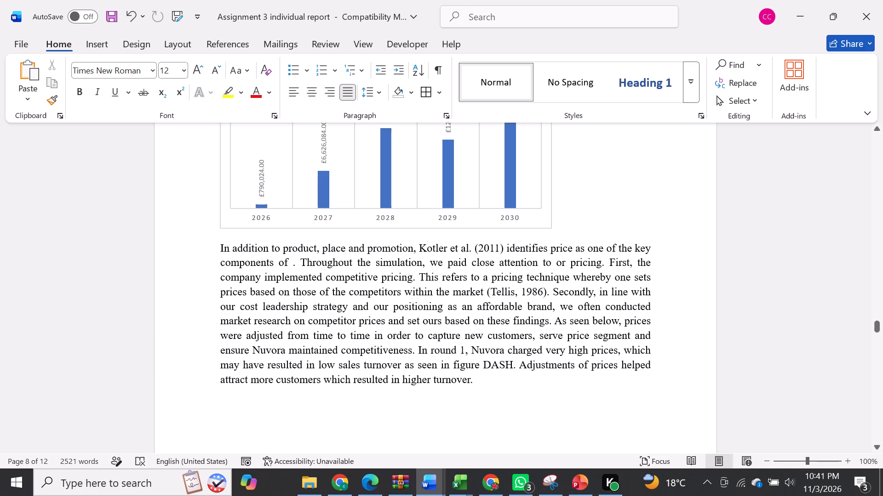
click(487, 372)
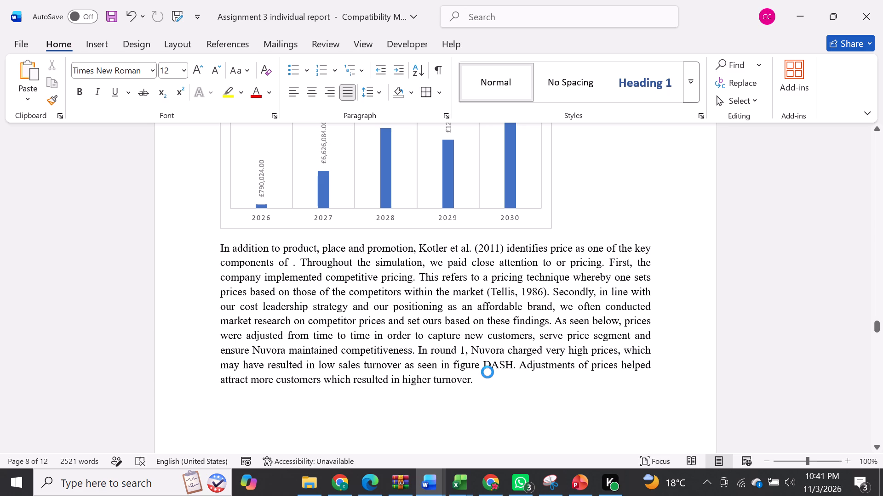
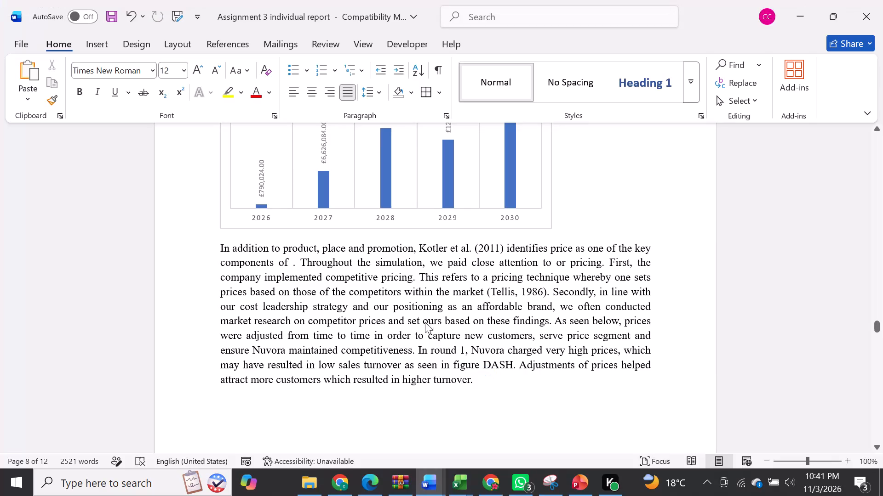
Save the individual report document again in Word.
click(402, 303)
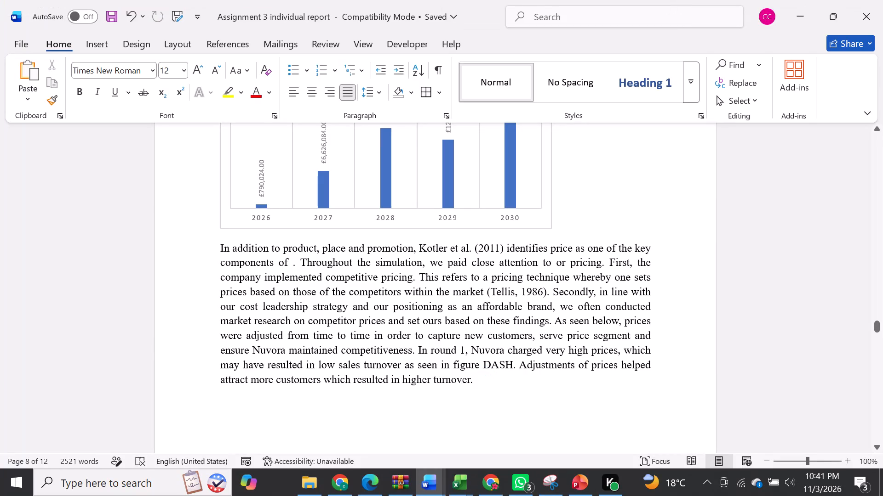
click(357, 320)
double_click(381, 354)
click(353, 349)
key(ctrl+s)
Switch to Chrome and look through the Google Scholar results for "Belbins completer finisher" for a source defining the role.
click(351, 487)
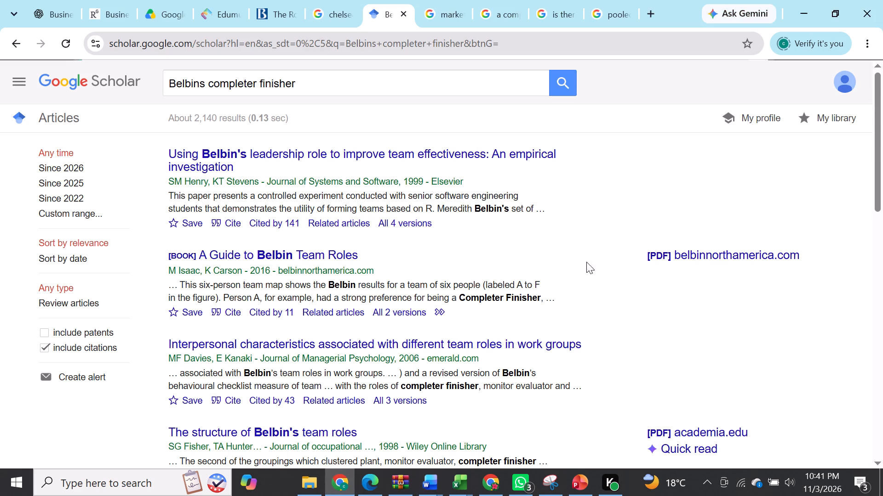
scroll(562, 287, down, 1)
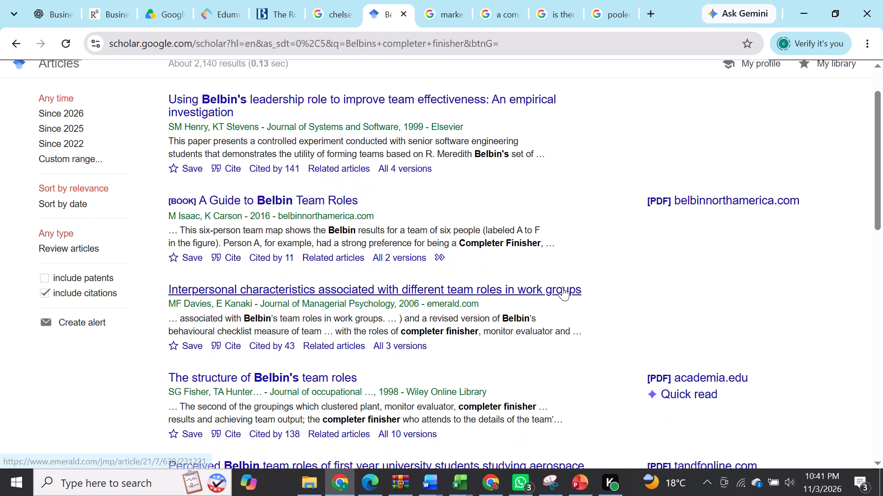
scroll(562, 287, down, 1)
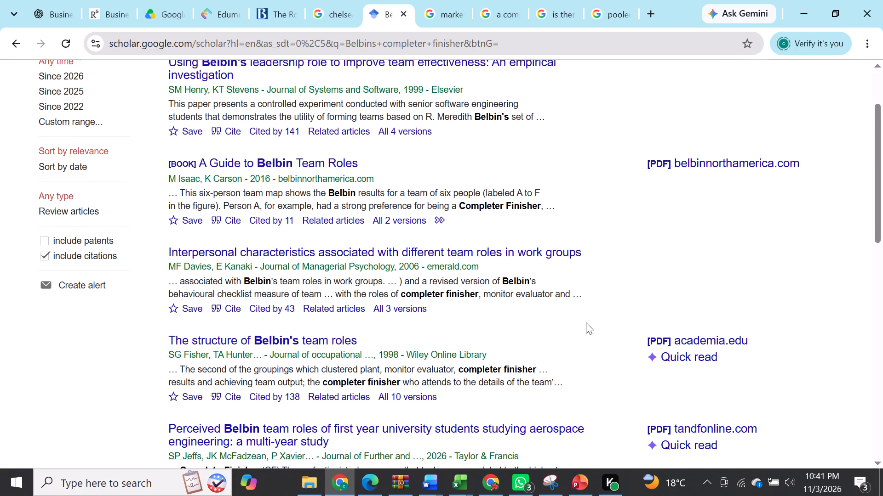
scroll(586, 322, down, 3)
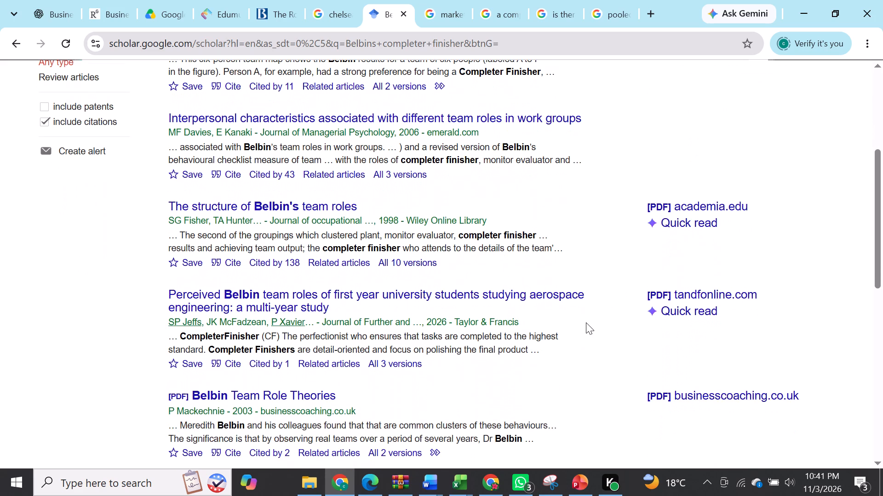
scroll(586, 322, down, 2)
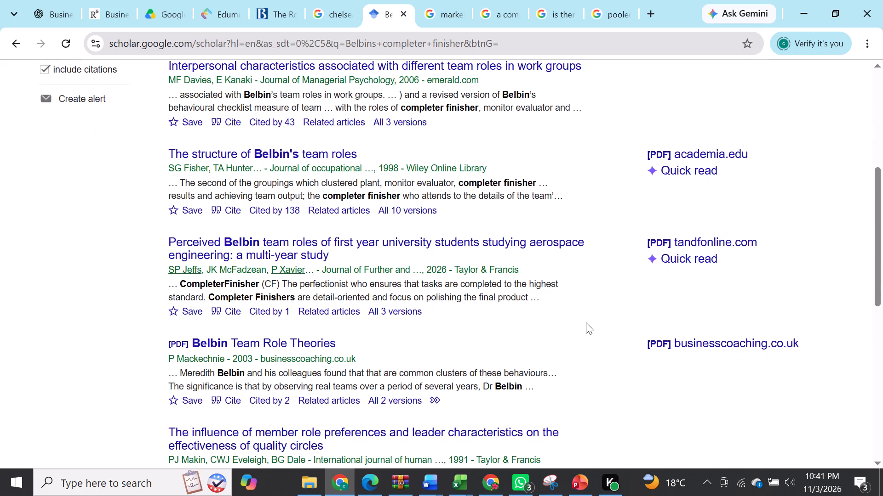
scroll(586, 322, down, 2)
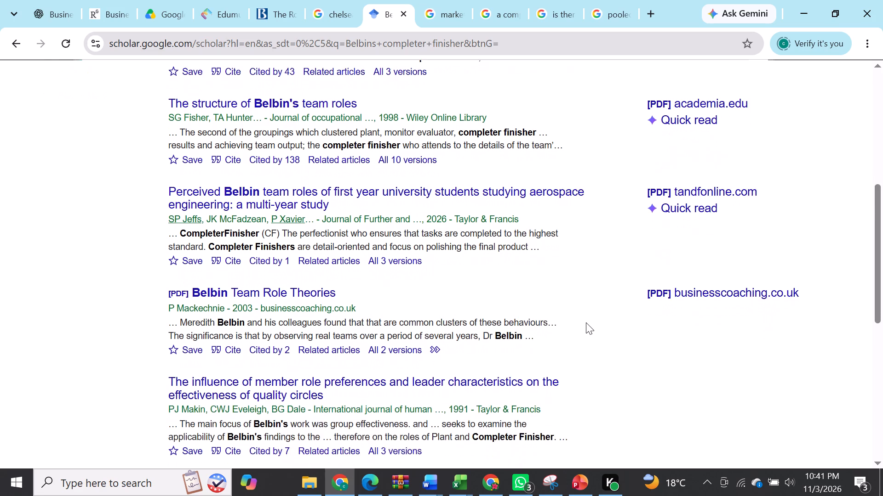
scroll(586, 322, down, 3)
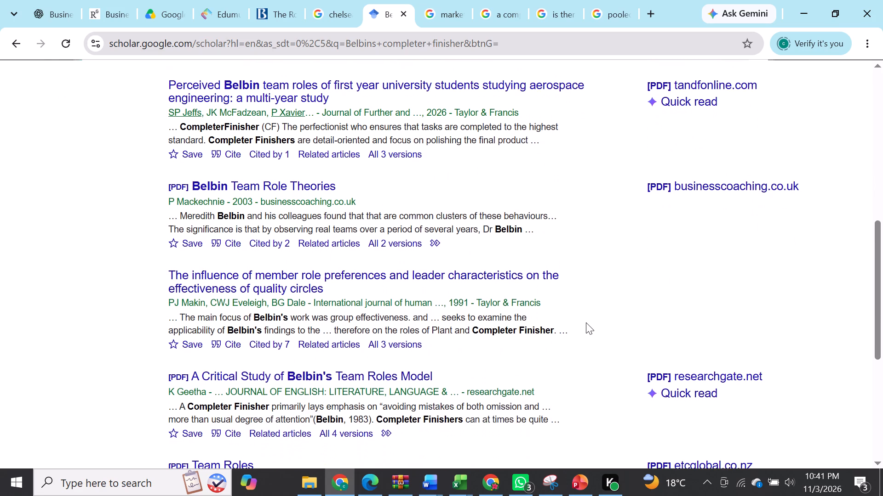
scroll(586, 322, down, 1)
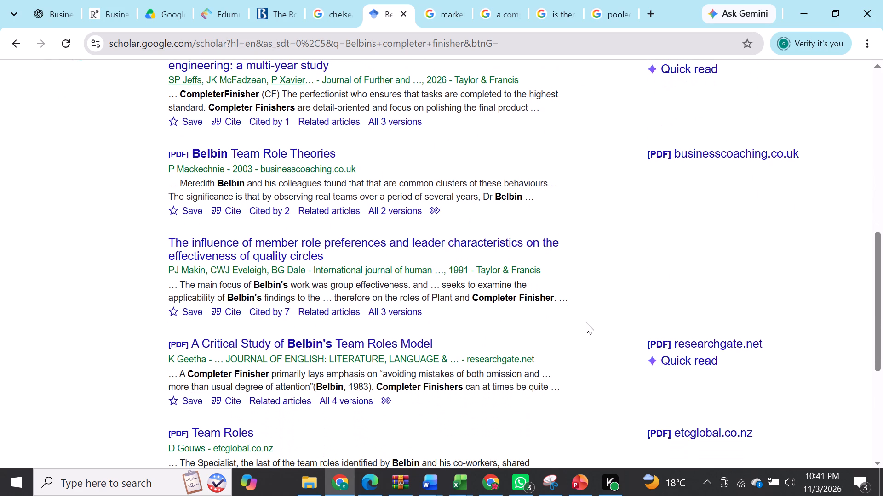
scroll(586, 322, down, 2)
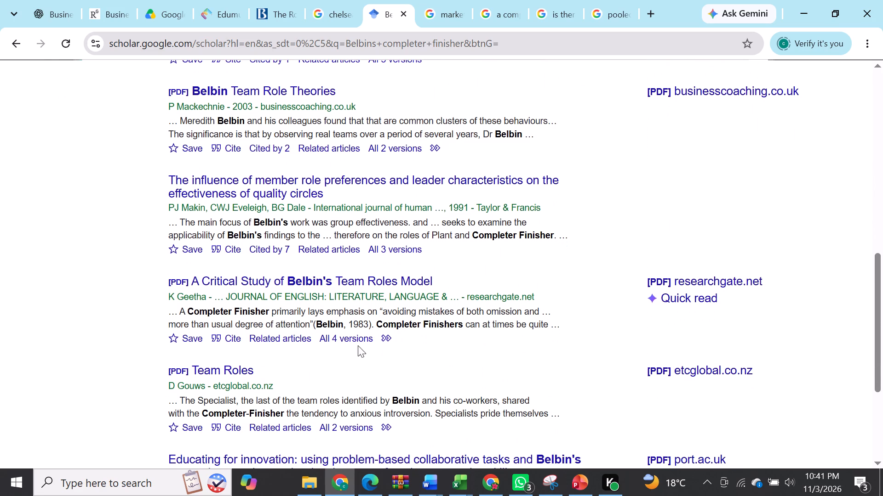
View the citation formats for "A Critical Study of Belbin's Team Roles Model" and check the remaining Scholar results on the page.
click(218, 335)
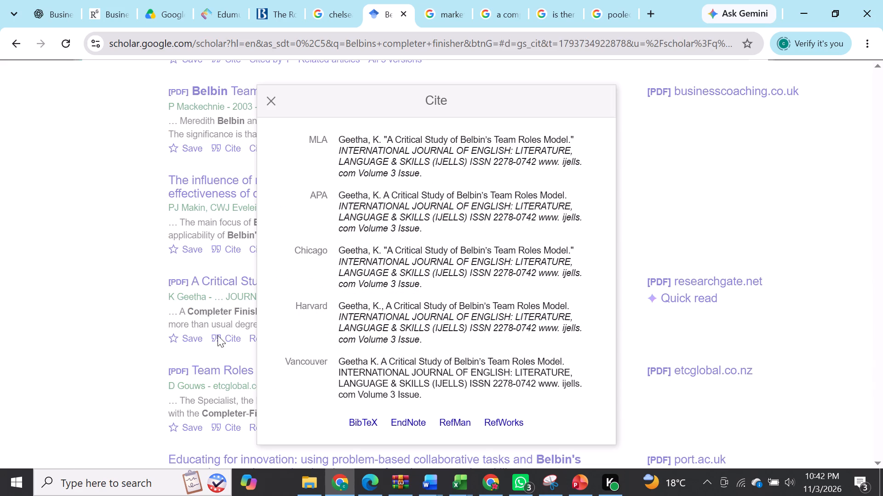
click(658, 225)
scroll(545, 353, down, 3)
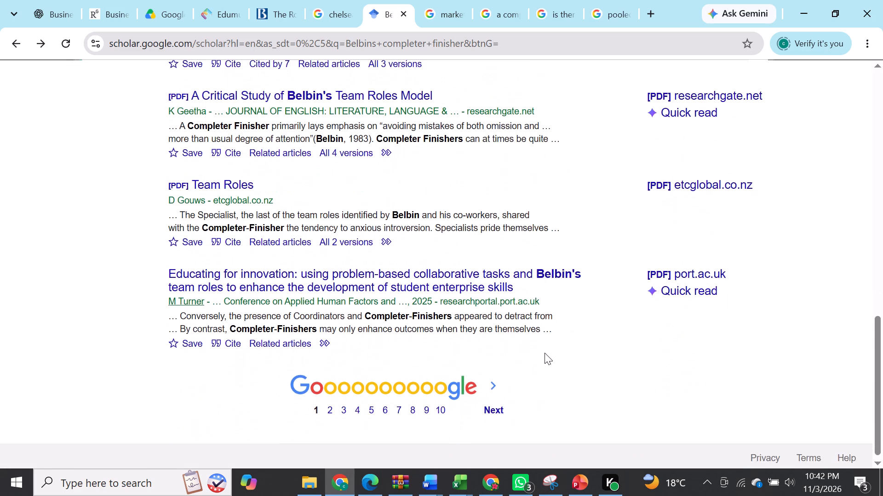
scroll(545, 353, down, 1)
scroll(545, 353, up, 3)
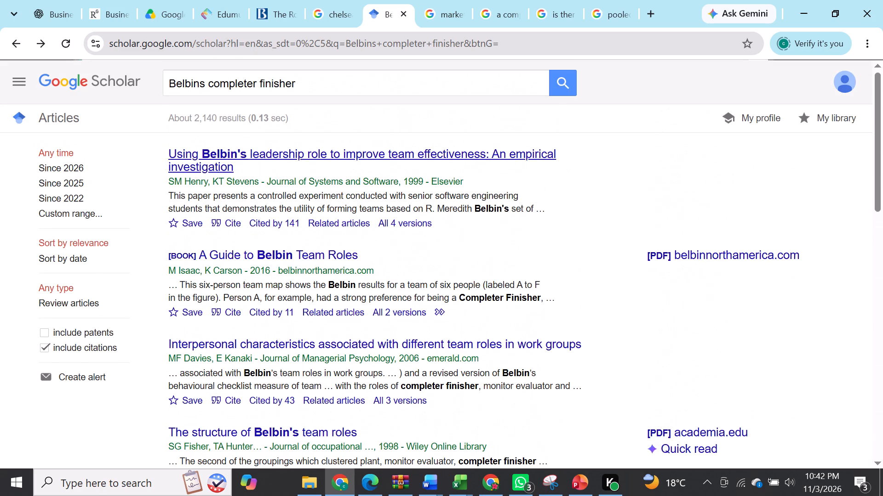
Examine the regular Google results for the completer-finisher definition, including the AI overview and the listed web sources.
click(510, 26)
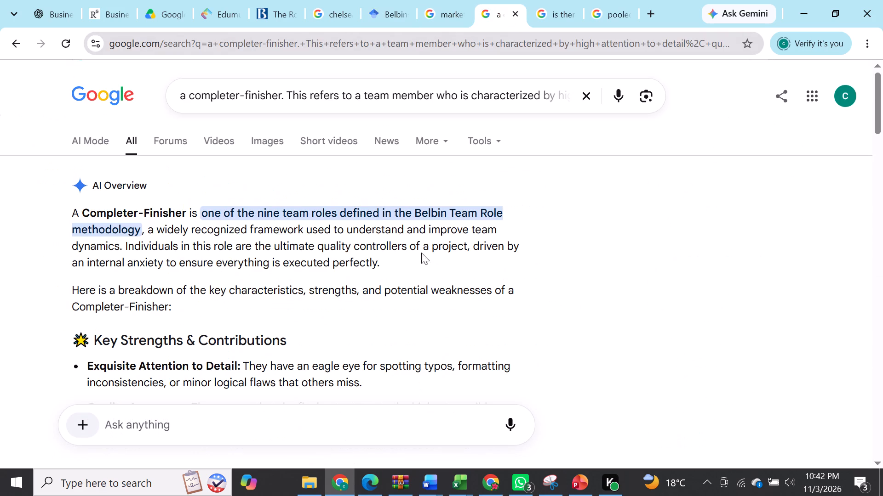
scroll(322, 227, down, 4)
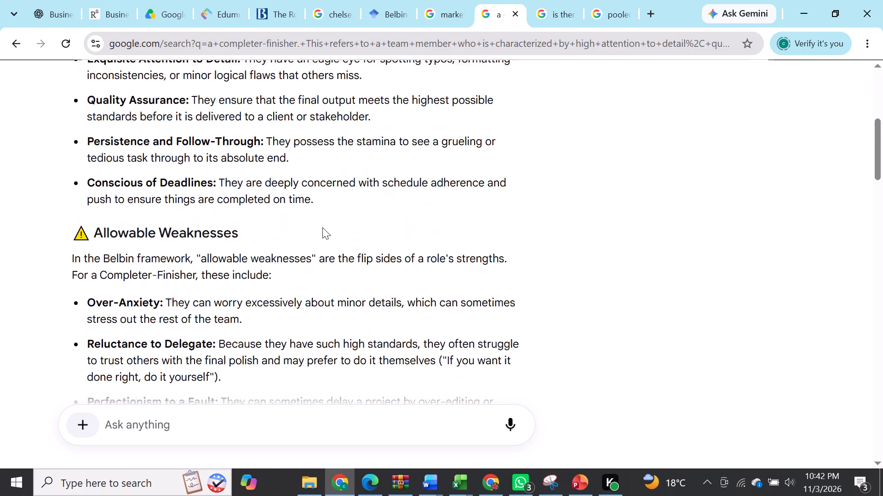
scroll(322, 227, down, 8)
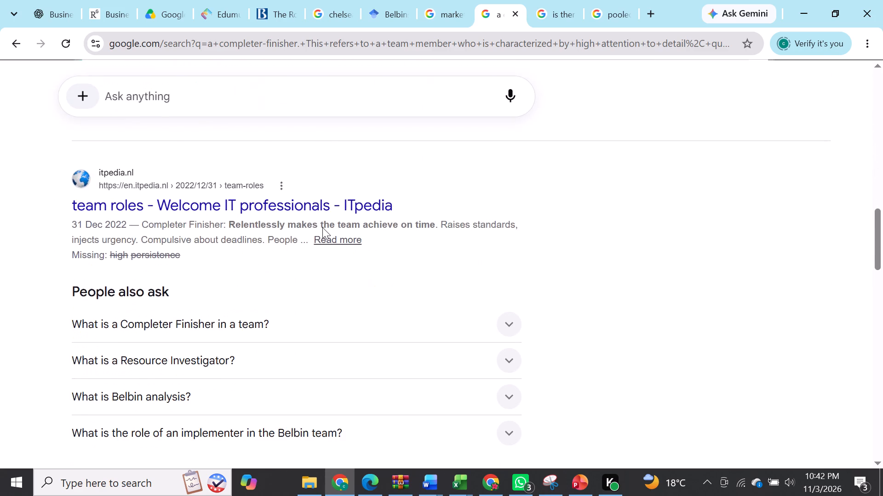
scroll(322, 227, down, 4)
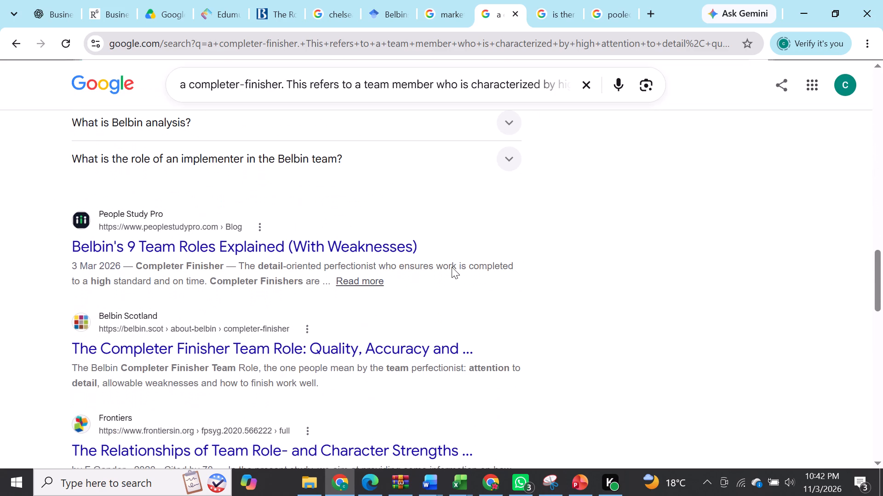
scroll(580, 290, down, 2)
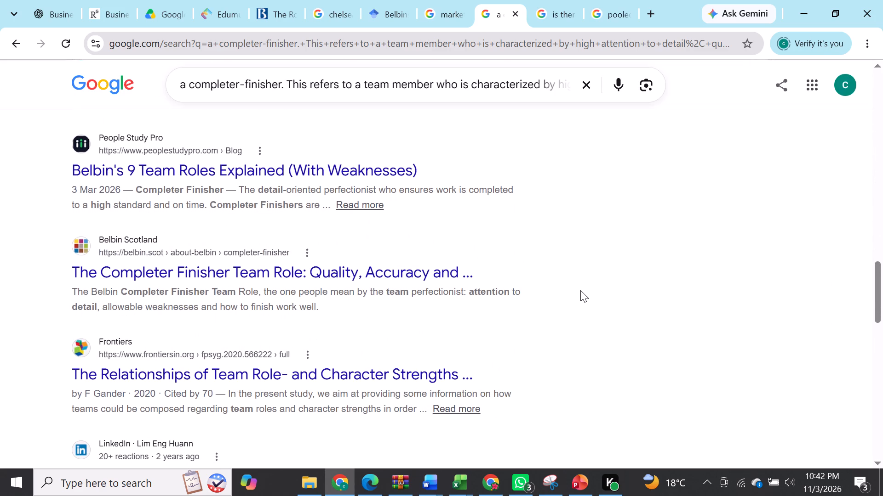
scroll(580, 290, down, 1)
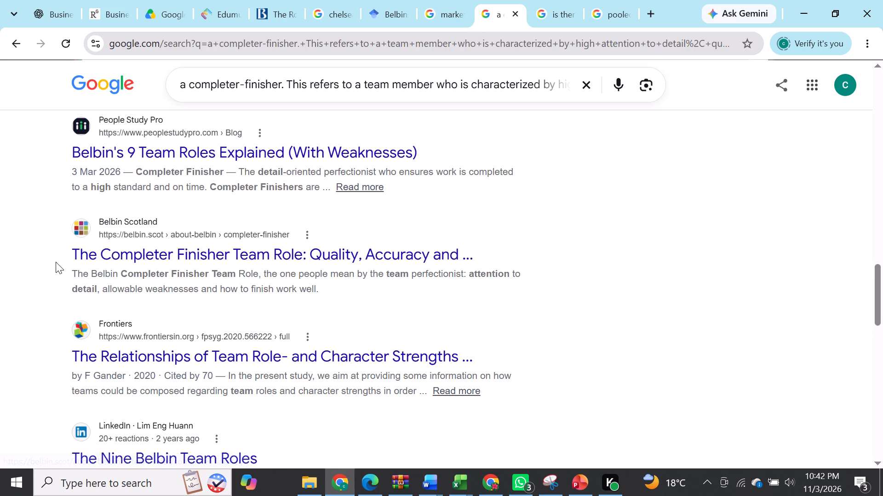
Open Belbin Scotland's Completer Finisher page from the search results and copy its full title.
drag(56, 262, 211, 253)
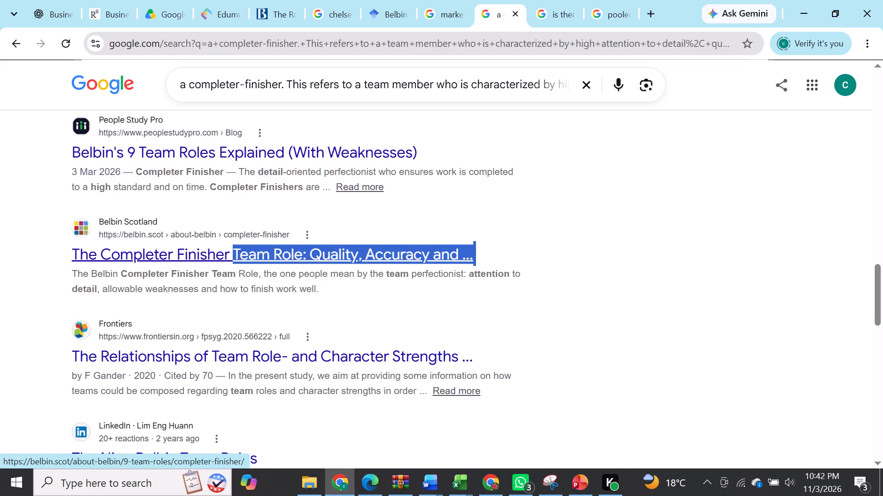
drag(211, 253, 71, 256)
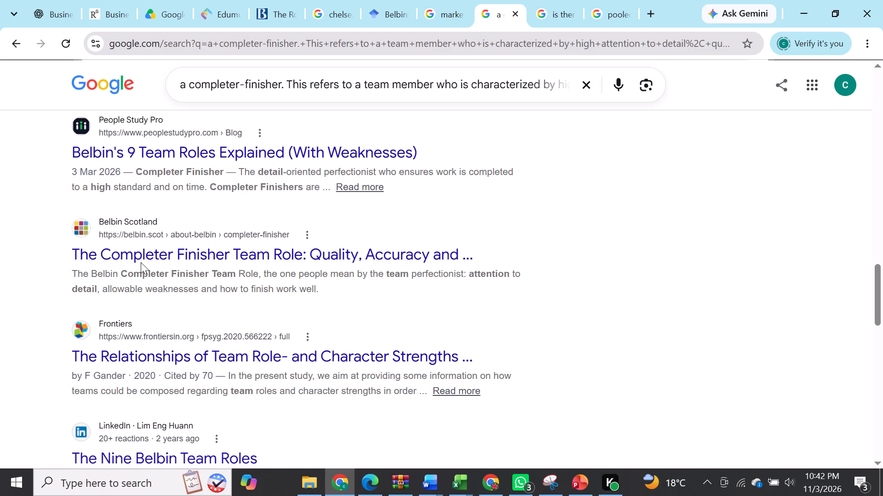
double_click(150, 250)
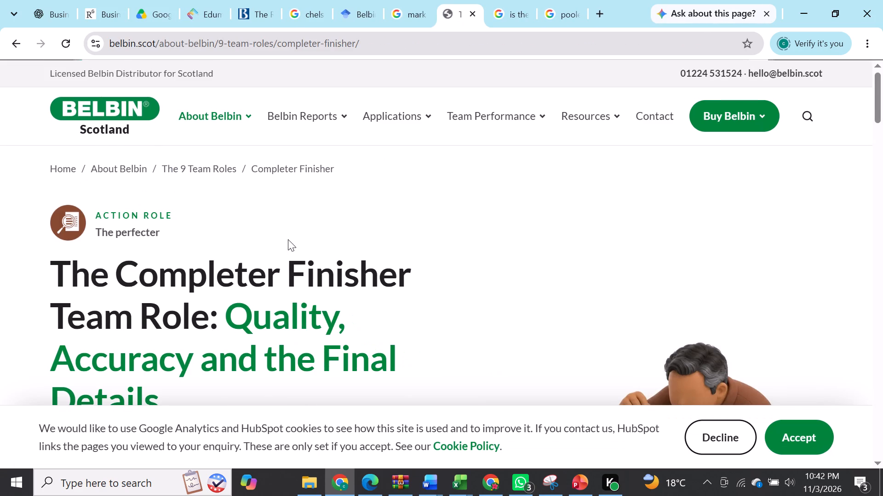
scroll(288, 239, down, 2)
drag(178, 308, 177, 306)
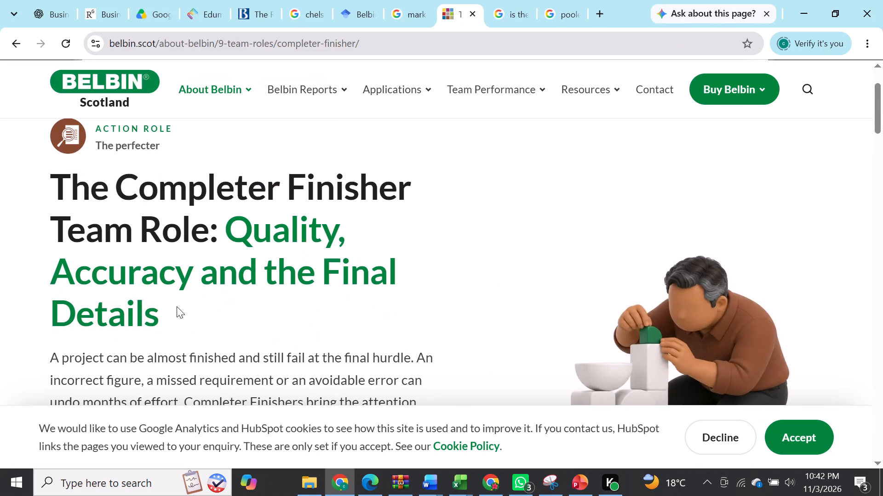
drag(177, 306, 57, 193)
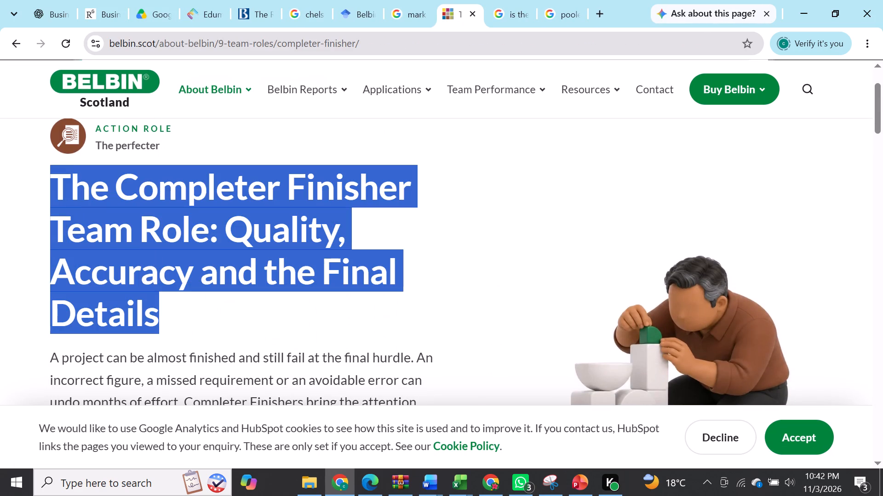
key(ctrl+c)
Search Google Scholar for "The Completer Finisher Team Role: Quality, Accuracy and the Final Details", replacing the previous query.
click(367, 24)
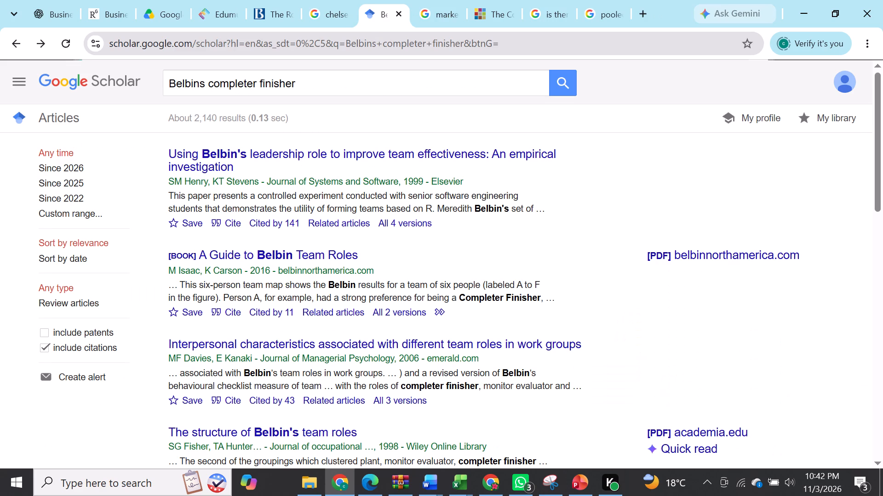
click(352, 79)
key(ctrl+a)
key(BackSpace)
key(ctrl+v)
key(Return)
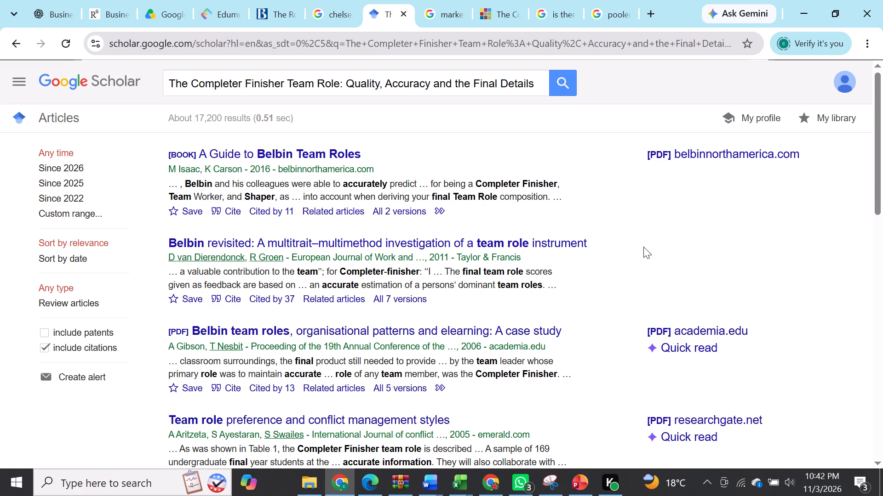
Examine the Scholar results for the completer-finisher title for a suitable Belbin team roles source.
scroll(593, 292, down, 1)
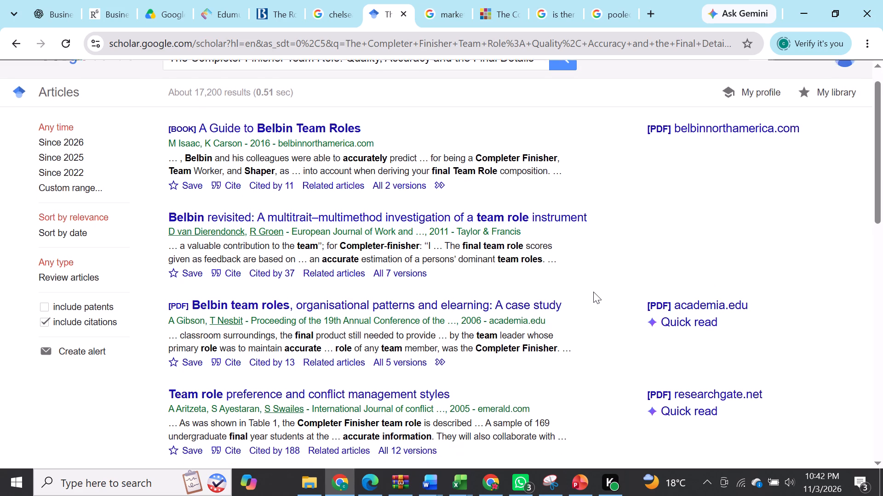
scroll(593, 292, down, 3)
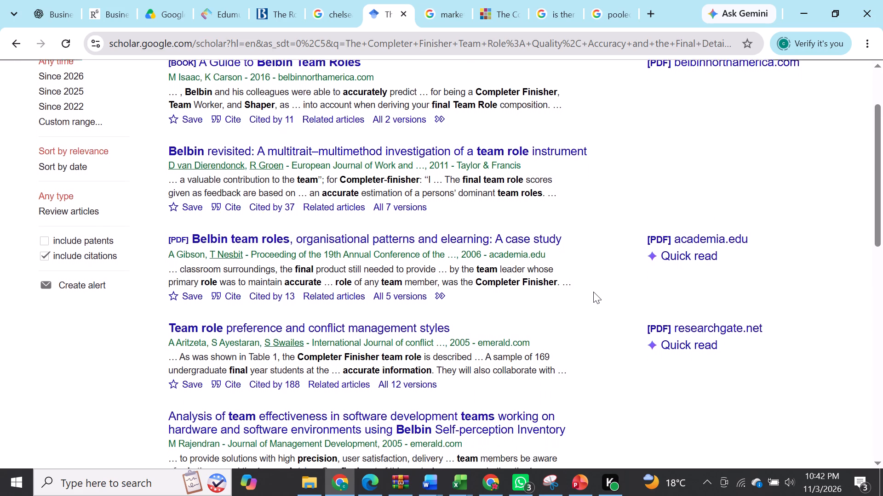
scroll(593, 292, down, 2)
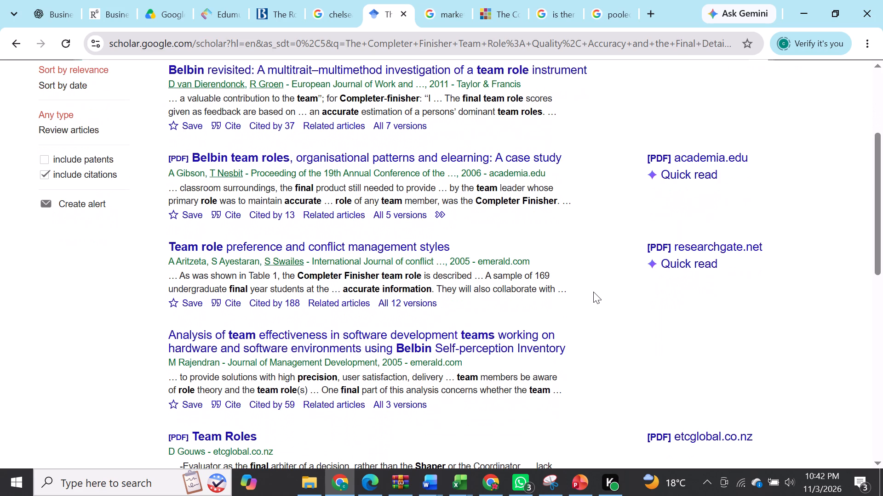
scroll(593, 292, down, 3)
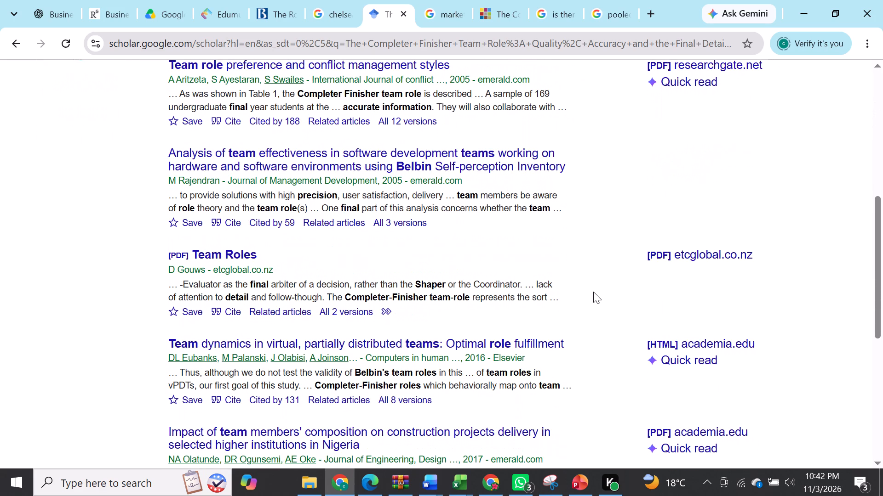
scroll(593, 292, down, 1)
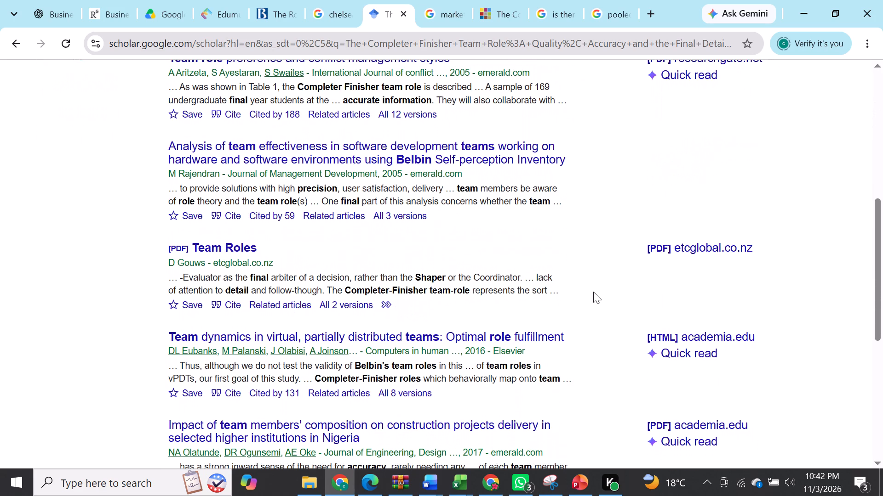
scroll(593, 292, down, 3)
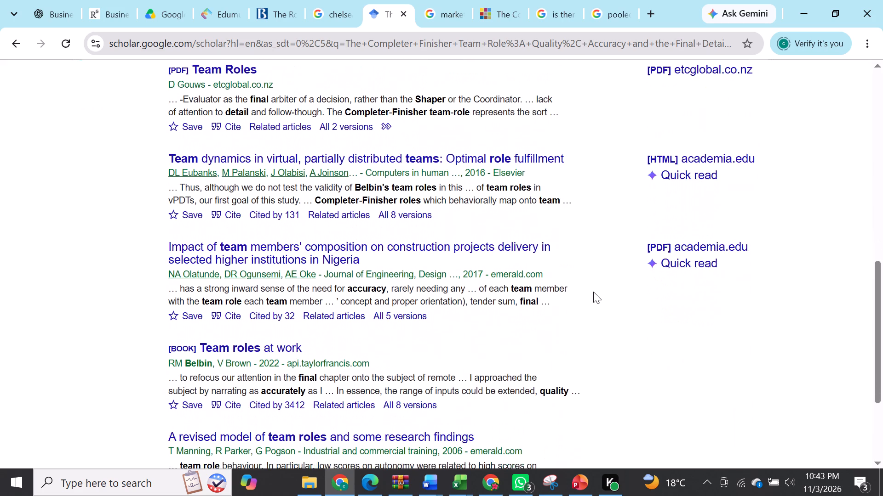
scroll(593, 292, down, 3)
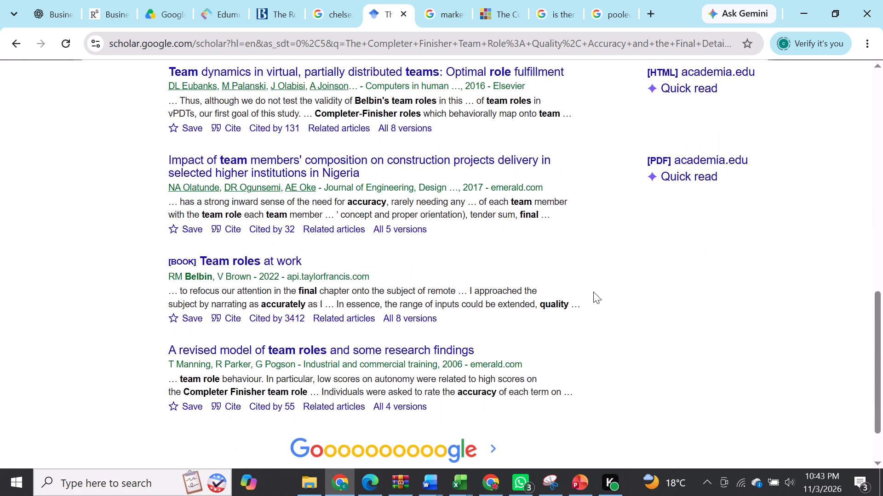
scroll(593, 292, down, 1)
scroll(593, 292, up, 3)
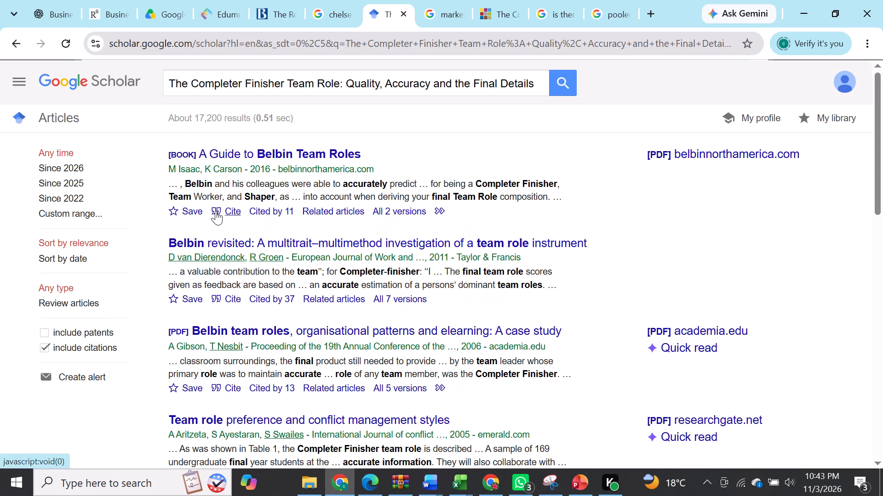
Return to the Google results for the completer-finisher definition and view IAPM's article "The 9 Team Roles according to Belbin".
click(495, 7)
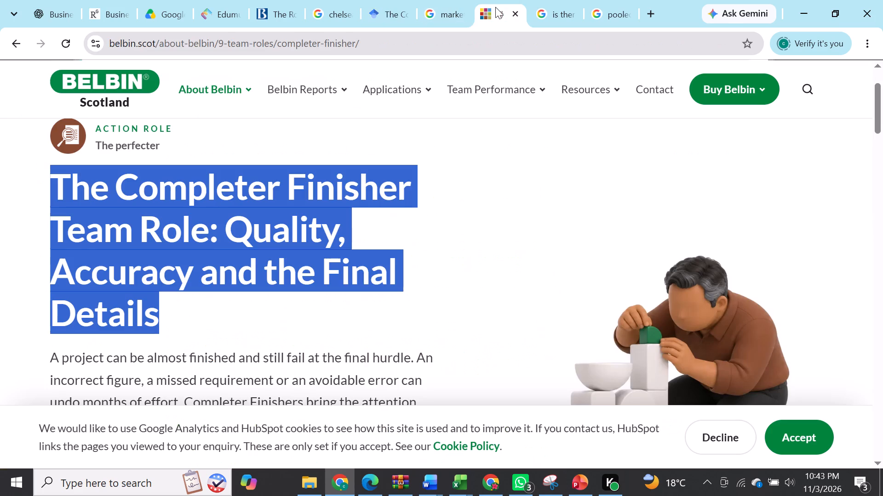
click(11, 38)
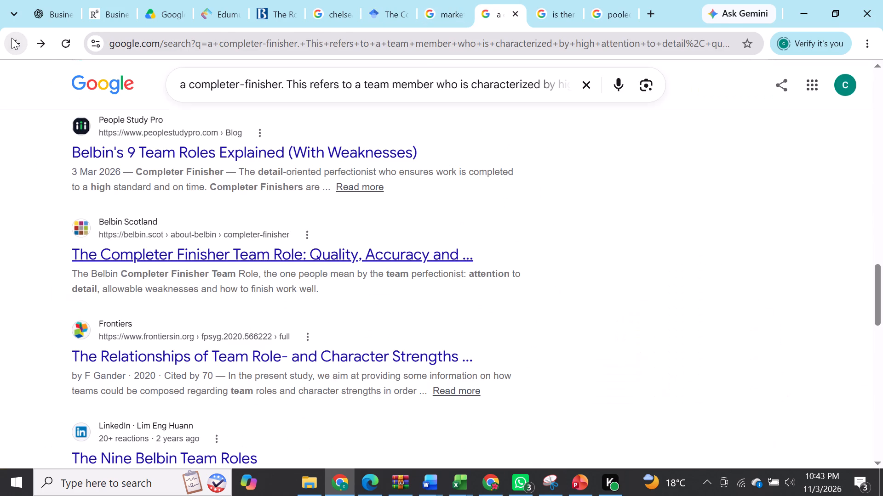
scroll(649, 288, down, 3)
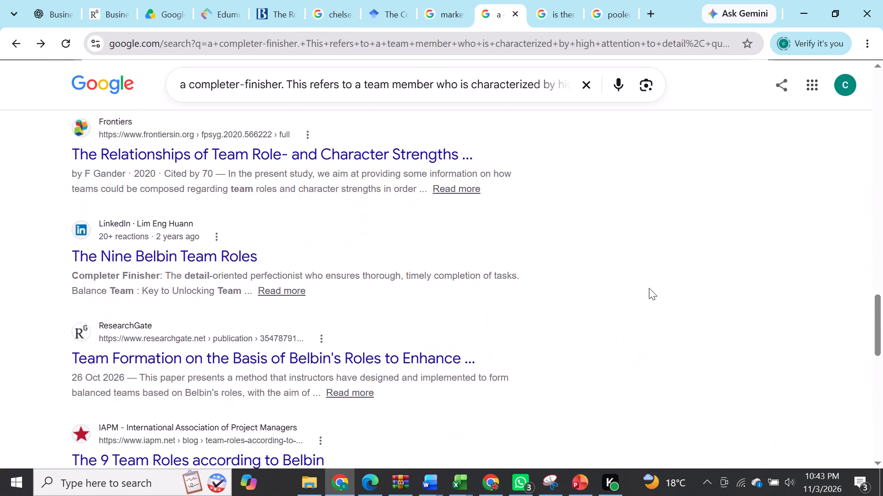
scroll(649, 288, down, 2)
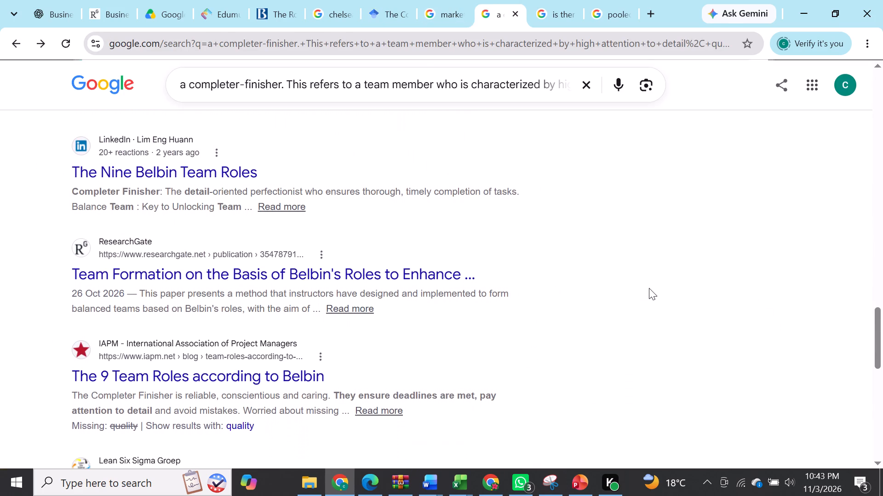
scroll(649, 288, down, 4)
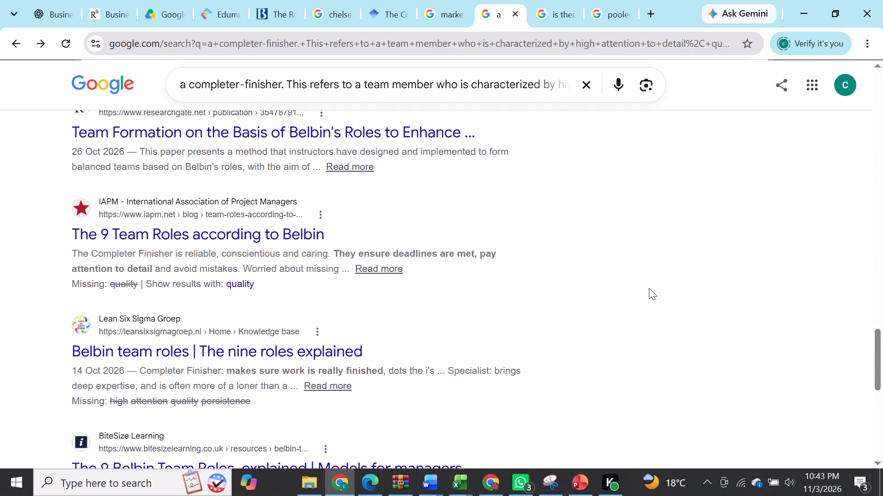
scroll(575, 285, down, 1)
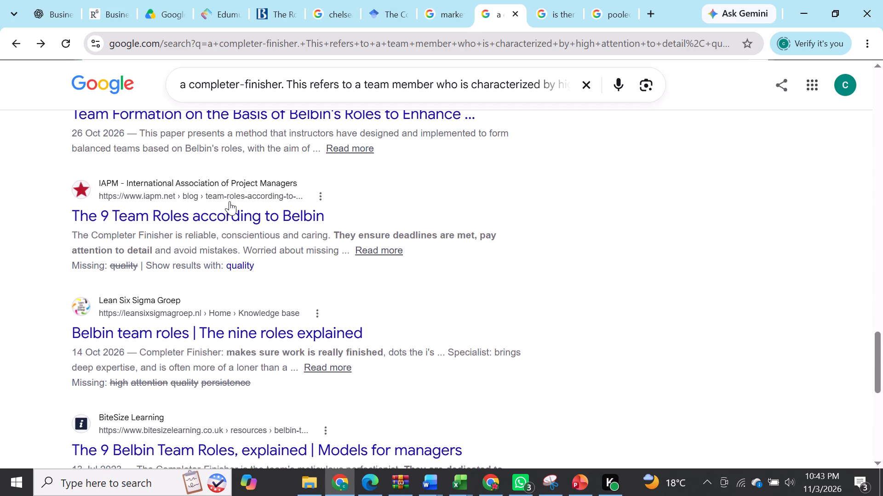
double_click(201, 216)
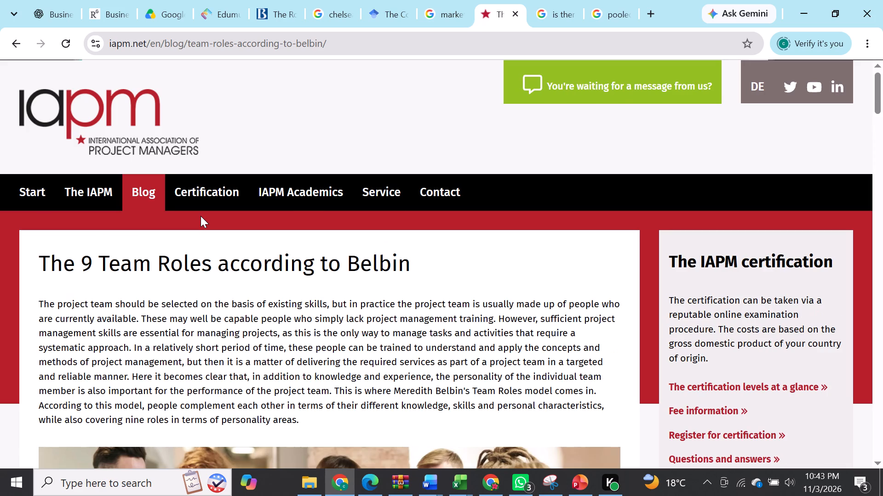
click(16, 47)
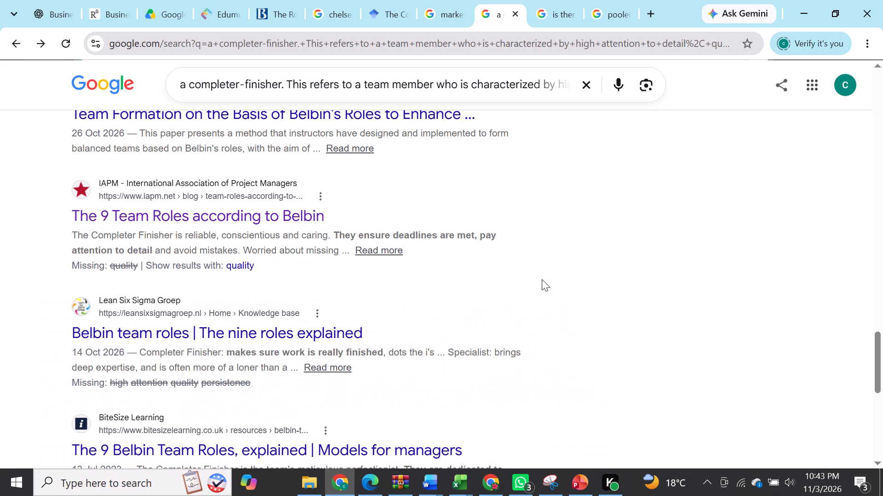
View BiteSize Learning's article "The 9 Belbin Team Roles, explained" from the Google results.
scroll(595, 303, down, 3)
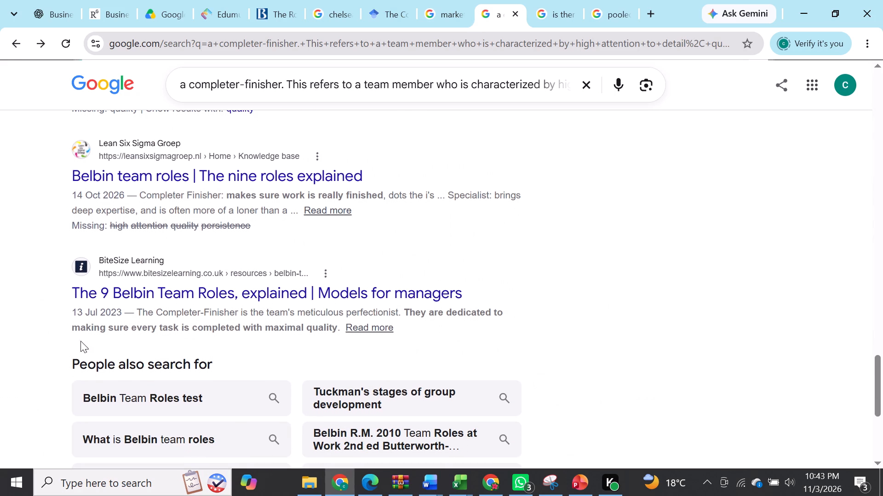
double_click(148, 293)
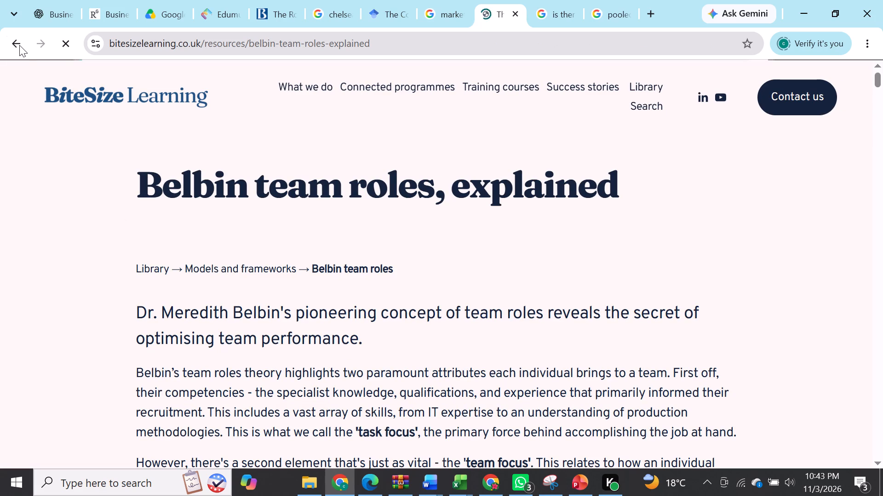
click(19, 45)
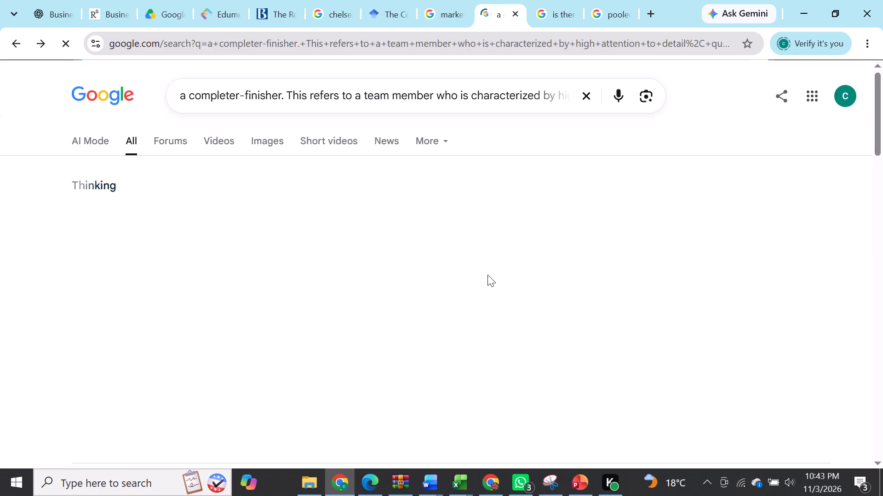
Run the related search "Belbin R.M. 2010 Team Roles at Work 2nd ed Butterworth-Heinemann" and open its scholarly articles in Google Scholar.
scroll(487, 275, down, 11)
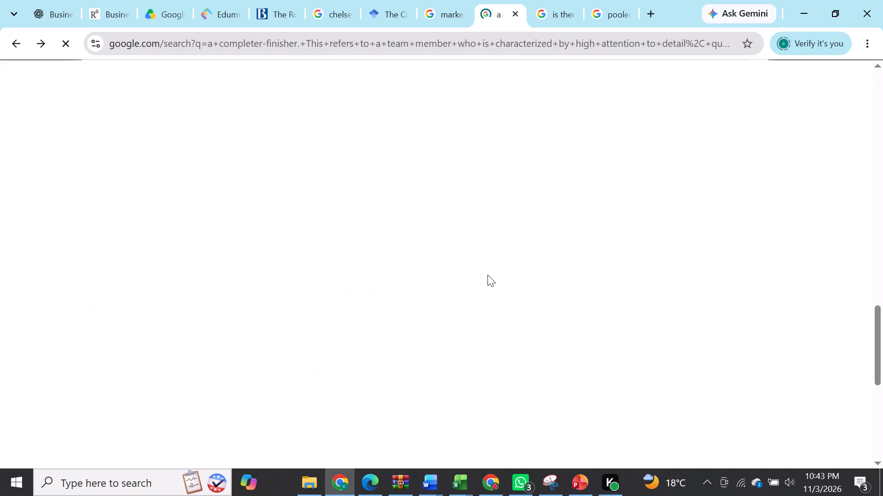
scroll(562, 214, down, 2)
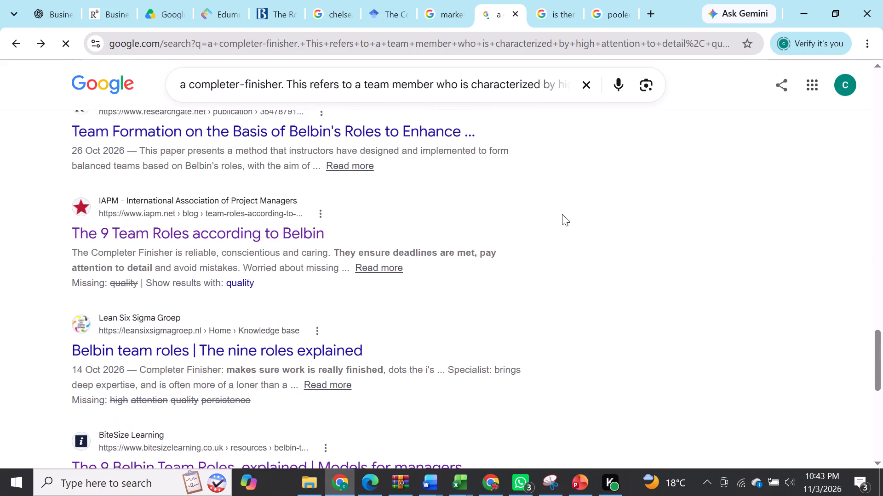
scroll(562, 214, down, 3)
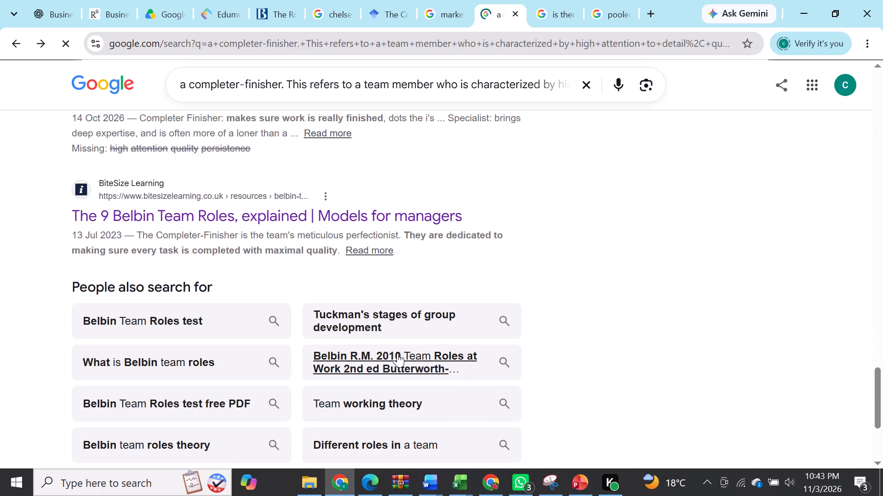
click(382, 357)
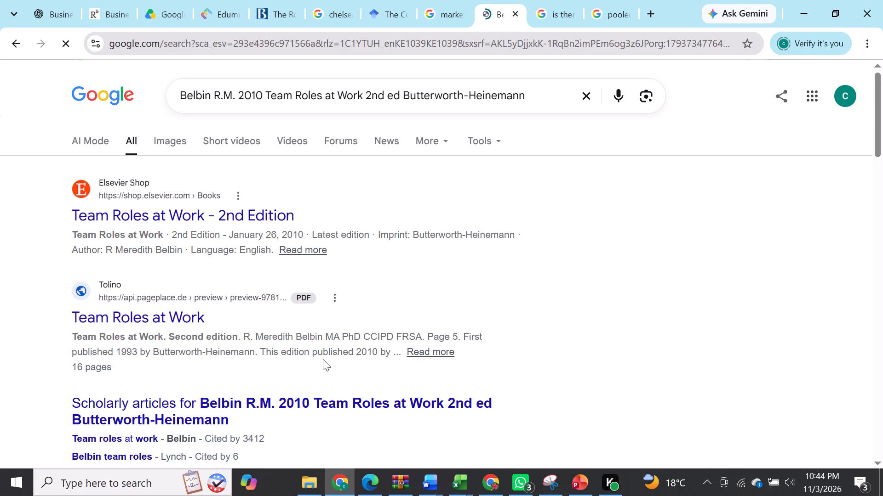
scroll(630, 284, down, 3)
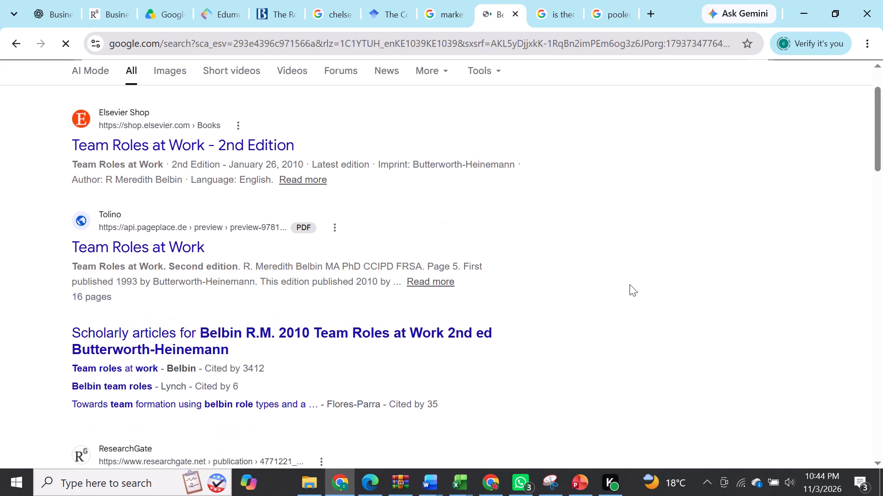
click(198, 263)
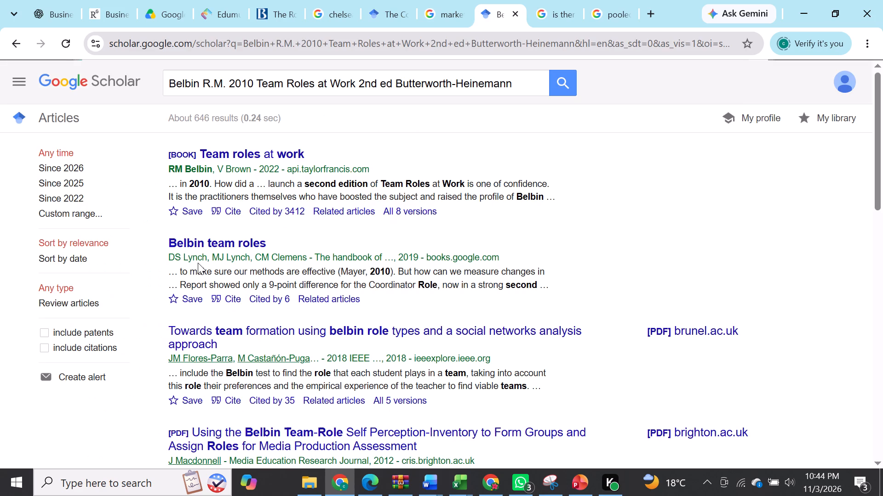
Copy the Harvard citation of the Belbin and Brown book "Team roles at work".
click(220, 208)
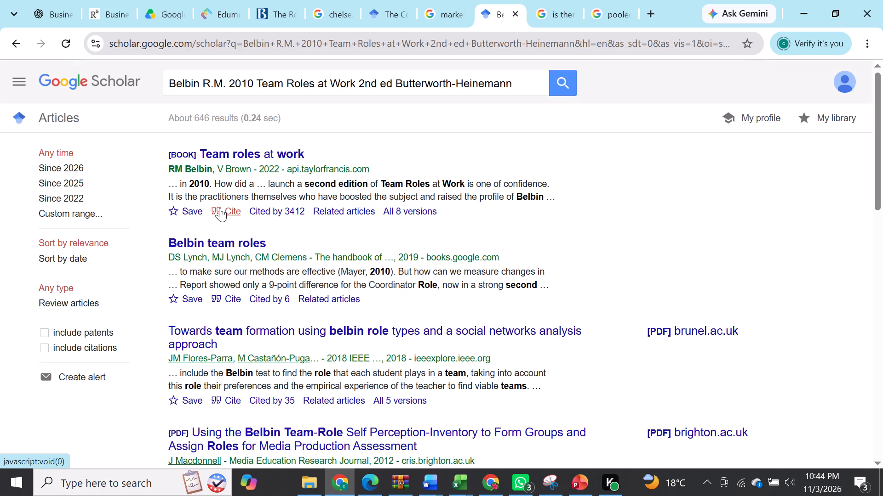
click(354, 300)
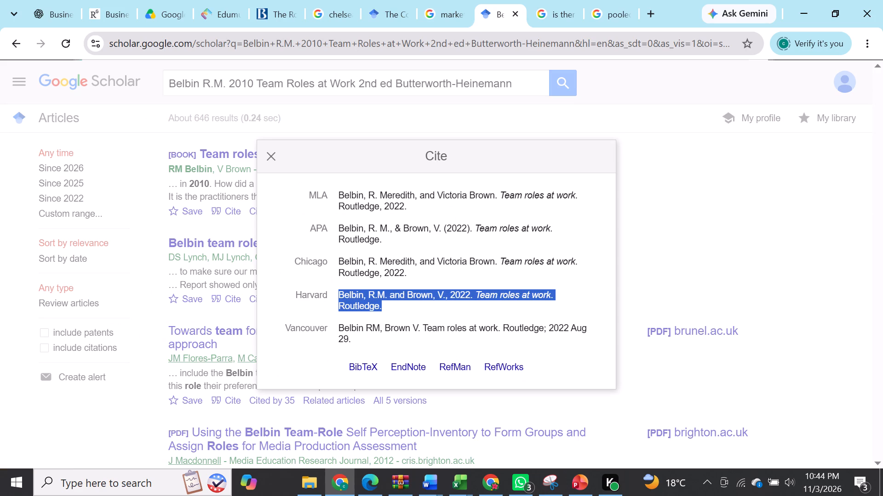
key(ctrl+c)
Switch to the Word reference list in Document3 and paste the Belbin and Brown citation on a new line after the Krajewski entry.
click(821, 431)
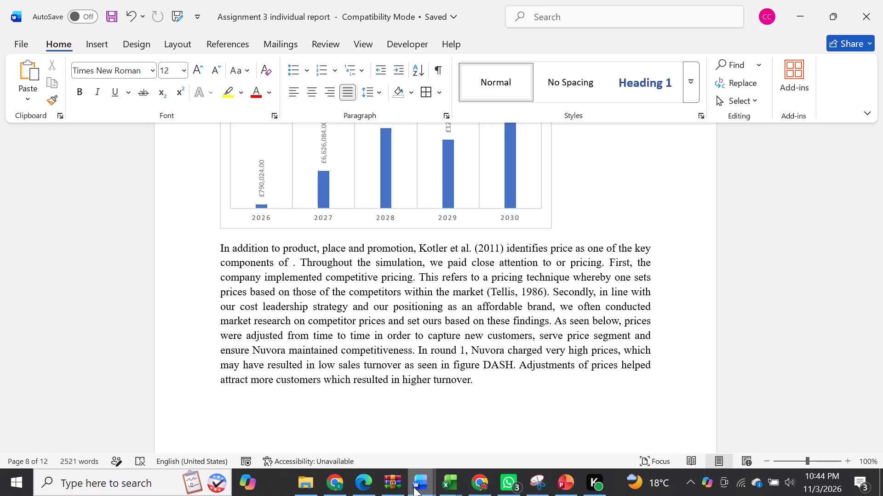
click(663, 434)
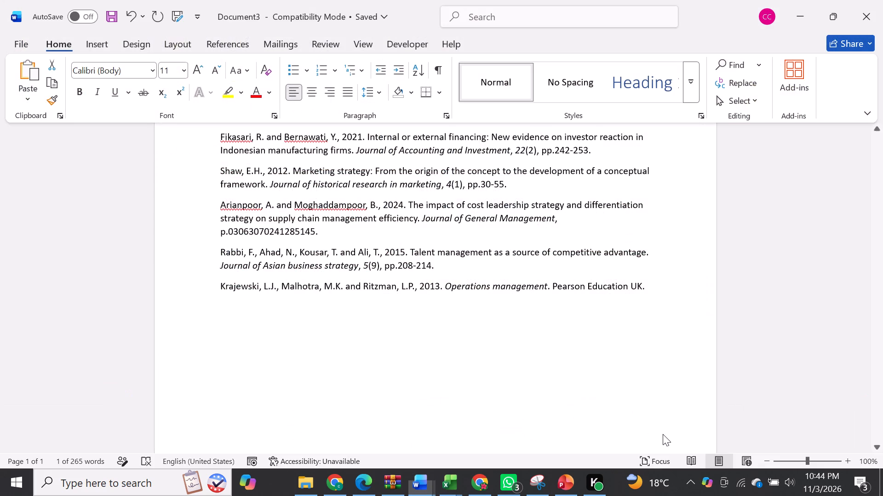
click(649, 286)
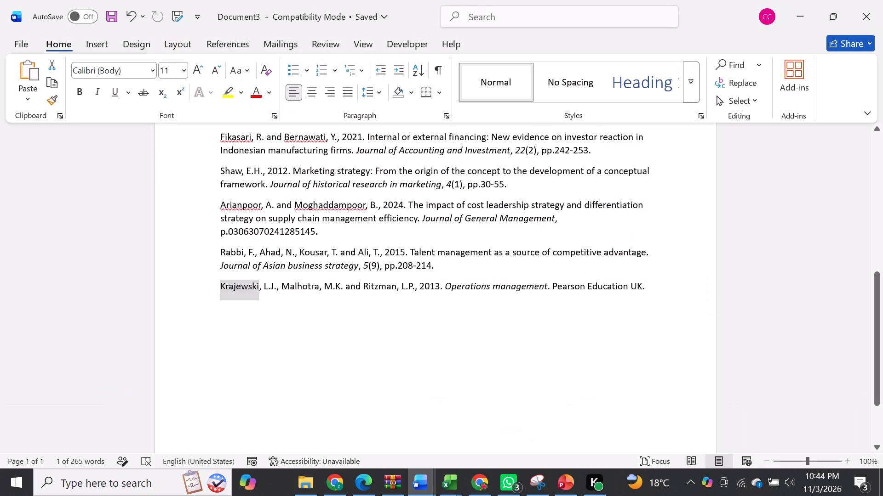
key(Return)
key(ctrl+v)
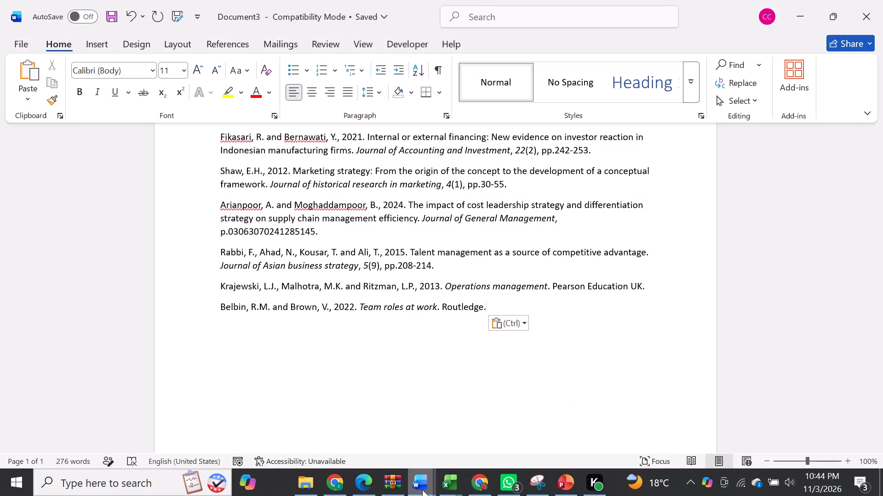
Switch to the Assignment B presentation document and insert the citation (Belbin and Brown, 2022) after "persistence" in the completer-finisher sentence.
click(800, 434)
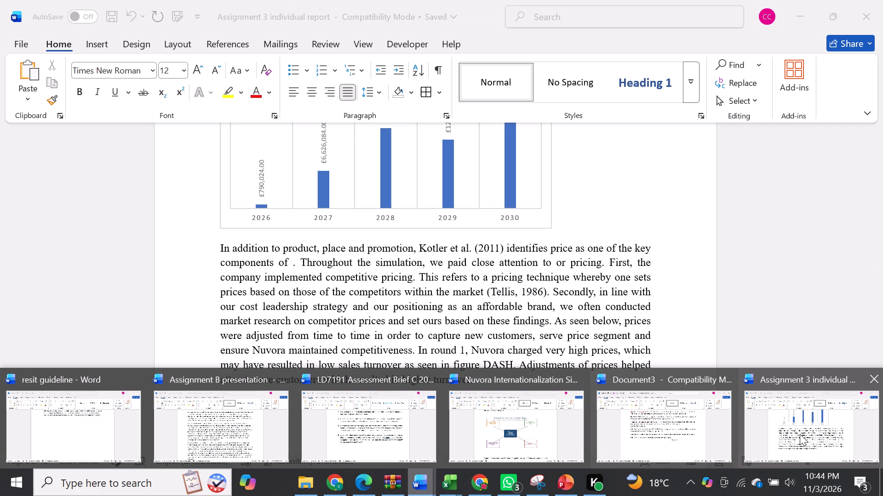
click(256, 445)
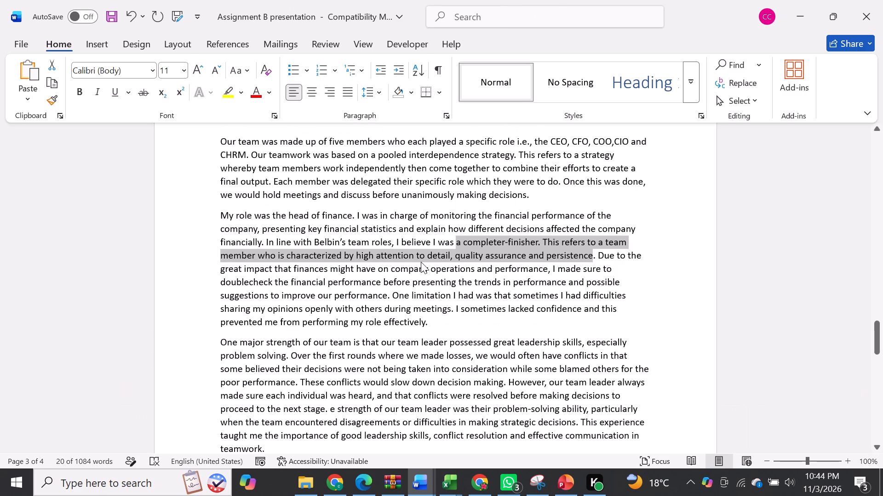
click(591, 257)
key(space)
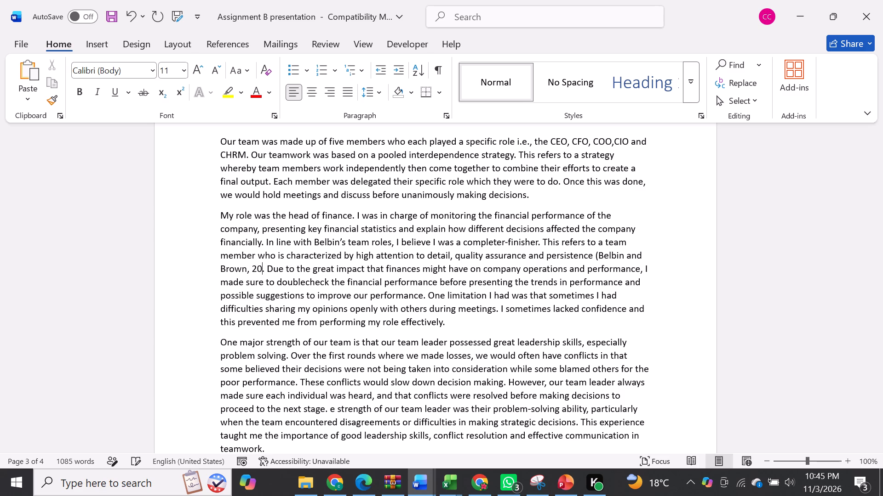
key(shift+parenright)
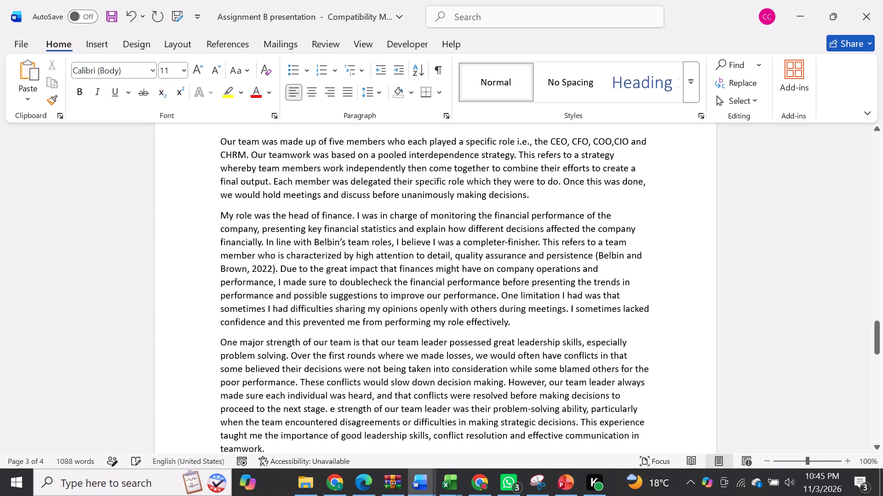
Copy the definition from "pooled interdependence strategy" through "final output" in the paragraph describing the team.
scroll(363, 275, up, 3)
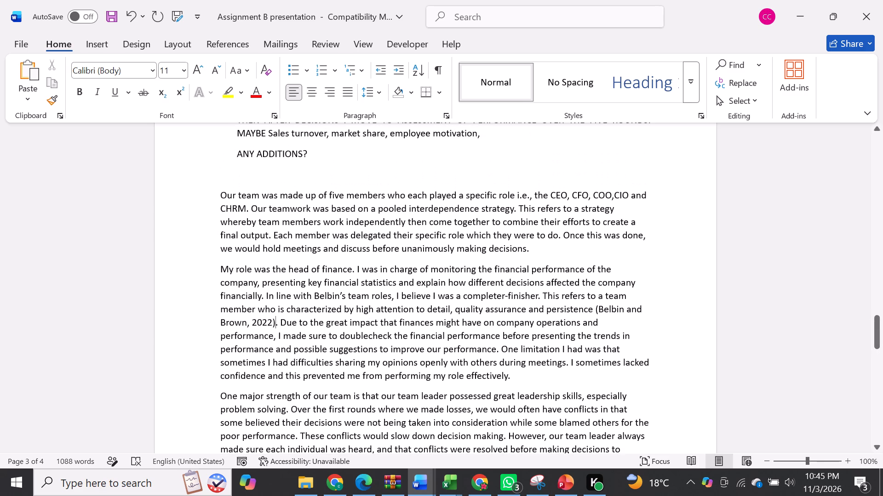
drag(378, 209, 516, 228)
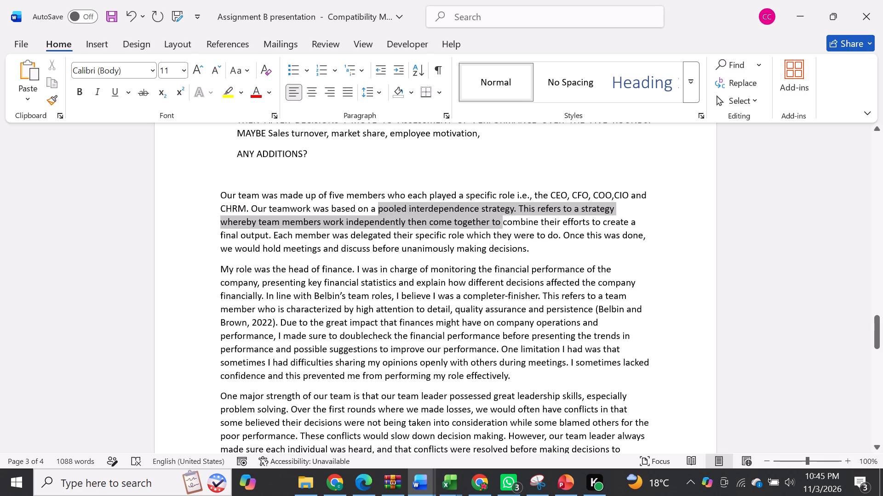
drag(516, 228, 274, 241)
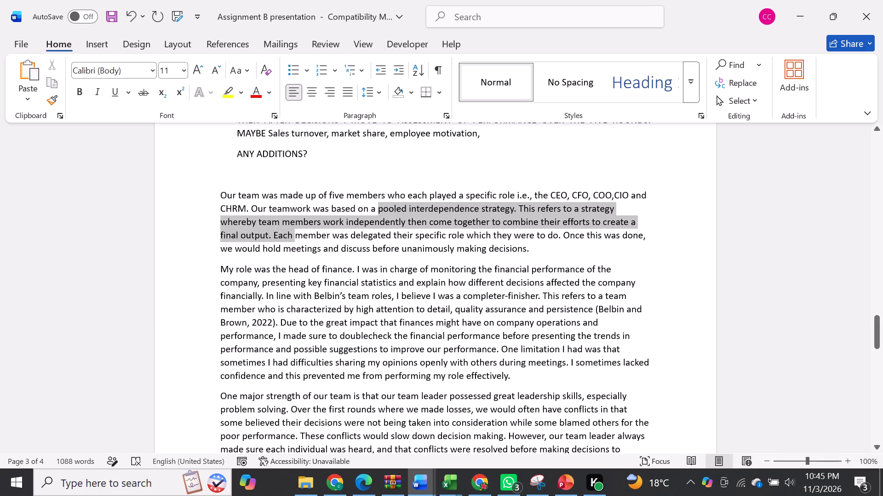
drag(274, 241, 272, 241)
key(ctrl+c)
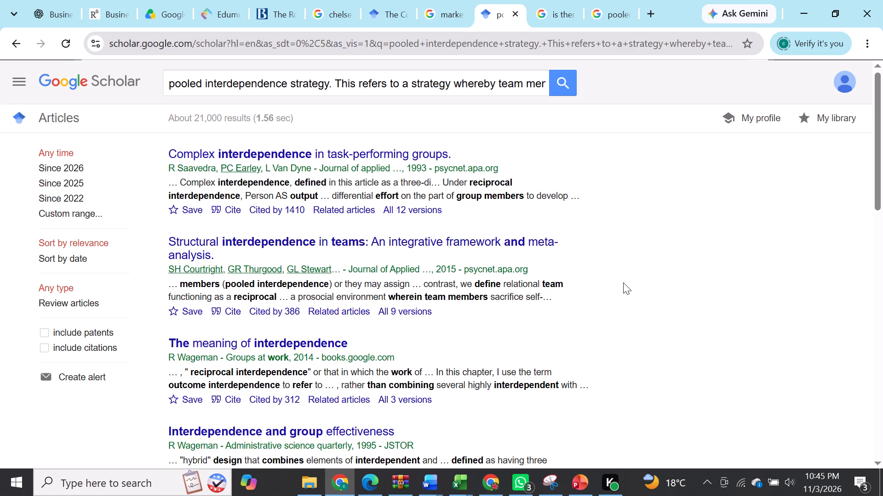
Examine the Google Scholar results for a pooled interdependence source, including the citation formats of the Mathieu team composition review.
scroll(623, 282, down, 3)
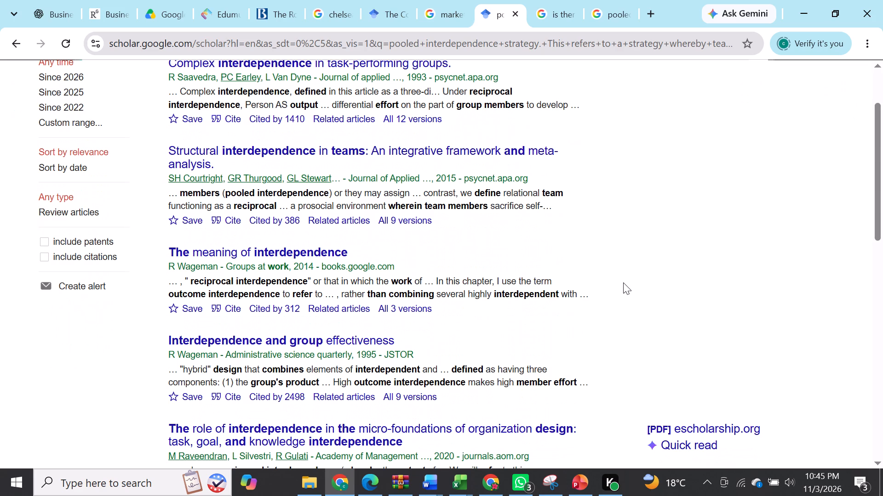
scroll(623, 282, down, 3)
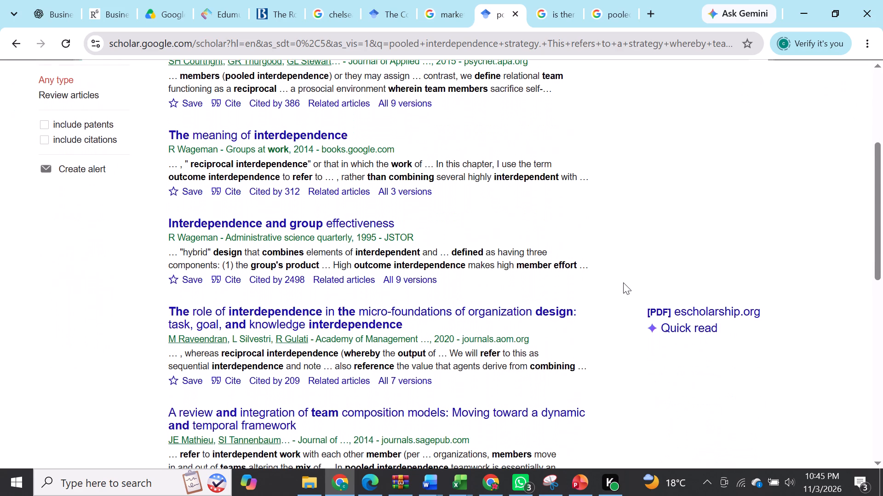
scroll(611, 366, down, 1)
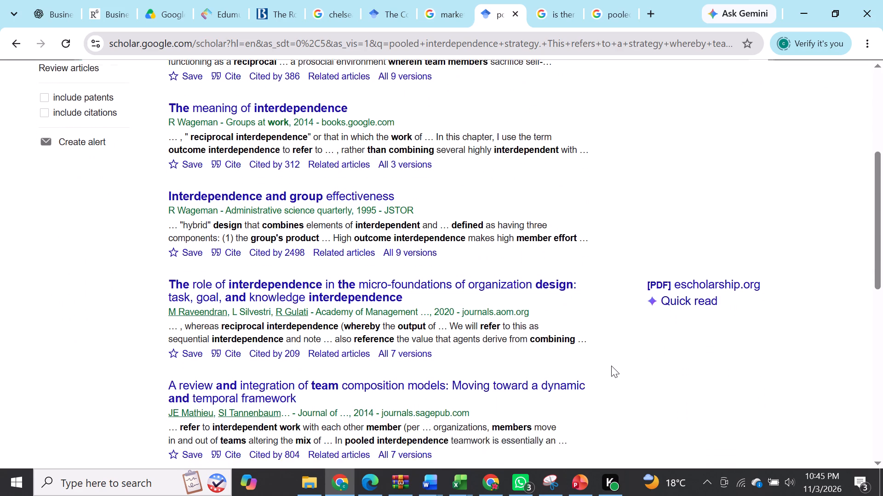
scroll(611, 366, down, 2)
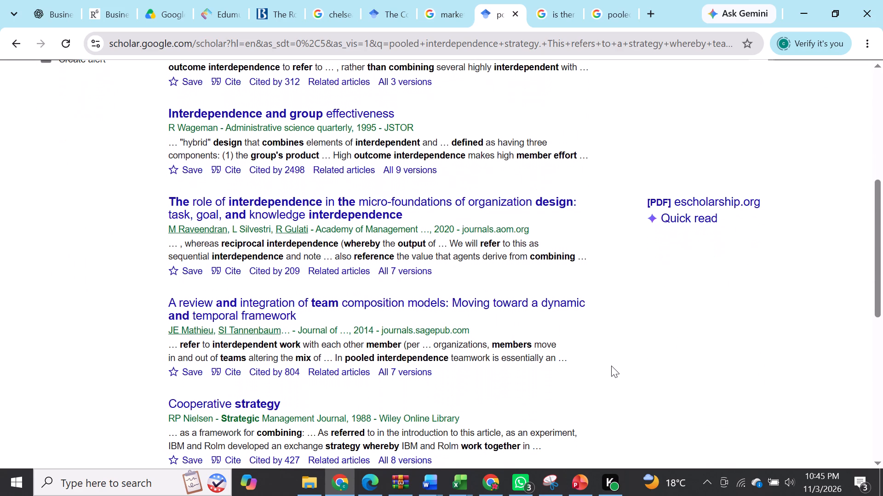
scroll(611, 366, down, 1)
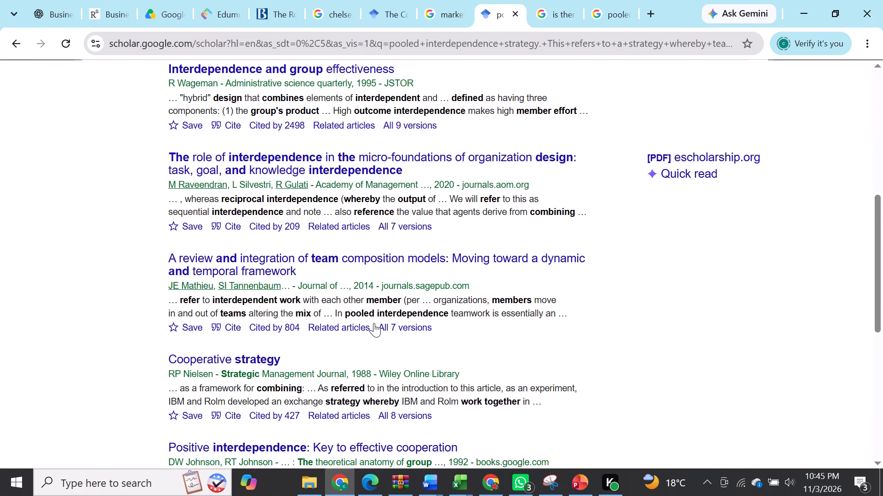
click(215, 326)
click(705, 293)
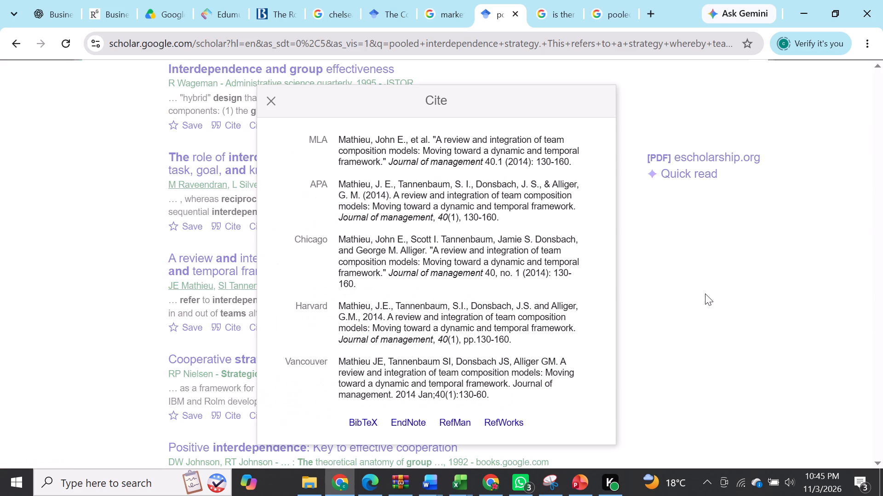
scroll(705, 293, down, 3)
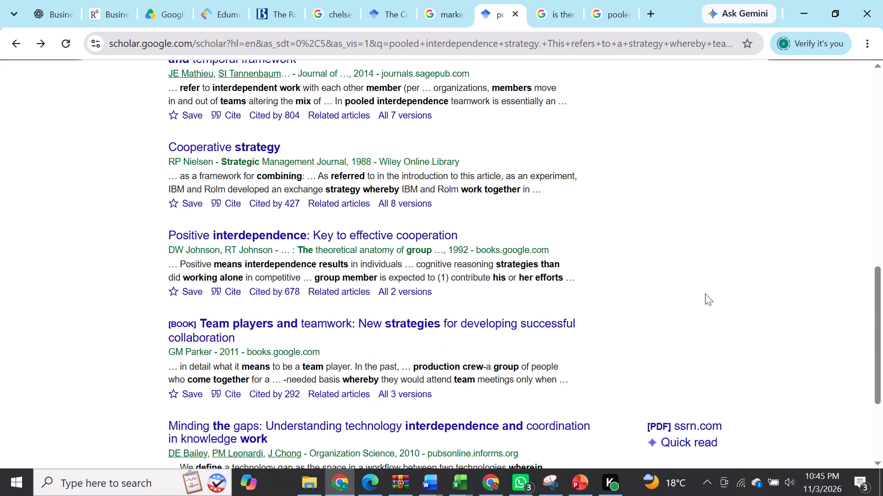
scroll(705, 293, down, 1)
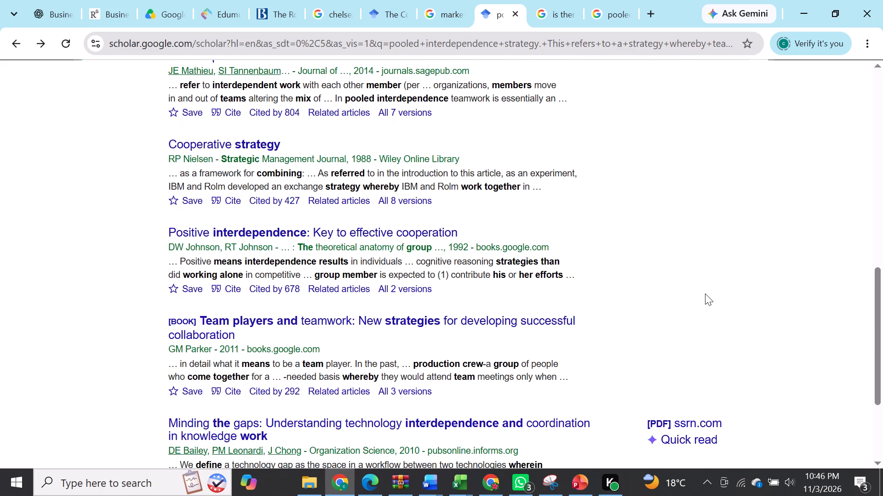
scroll(705, 293, down, 1)
scroll(608, 357, down, 1)
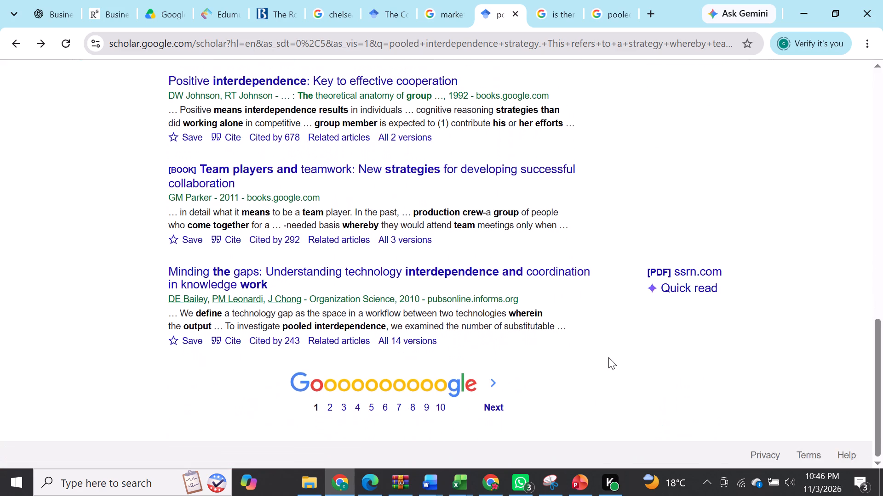
scroll(608, 357, up, 3)
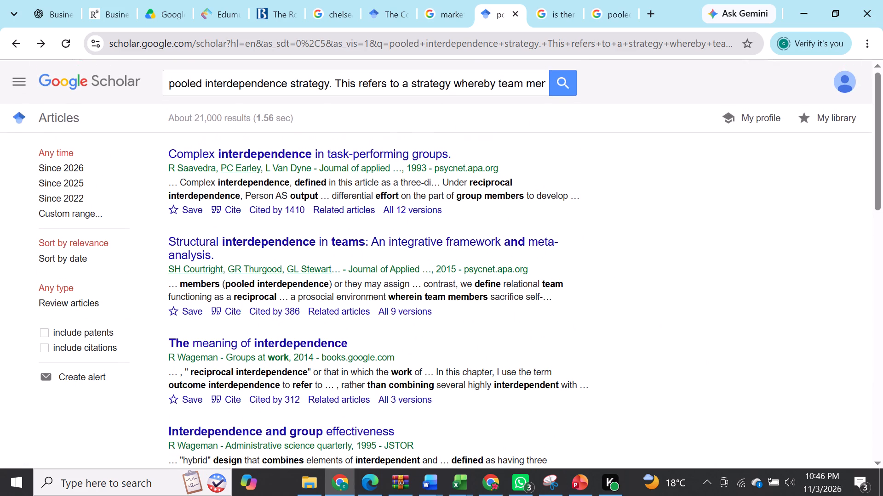
Copy the Harvard citation of Courtright et al.'s "Structural interdependence in teams" into Document3's reference list in Word, on a new line after Belbin and Brown.
click(212, 308)
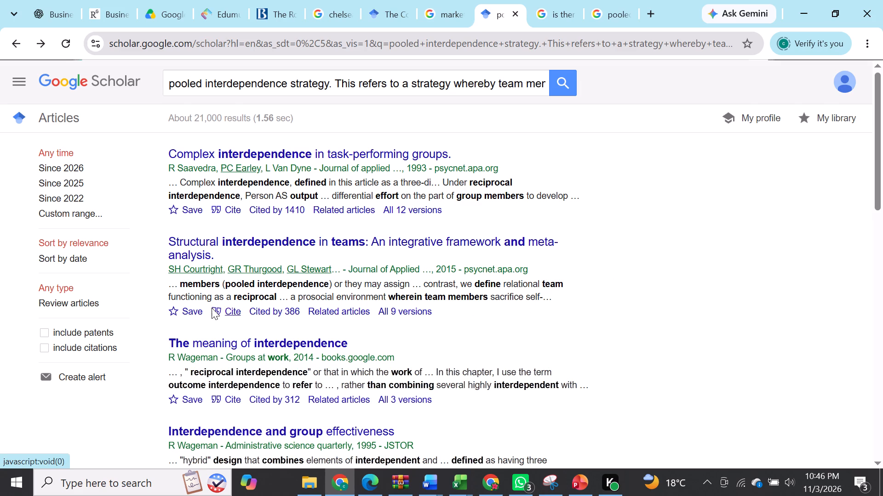
click(401, 310)
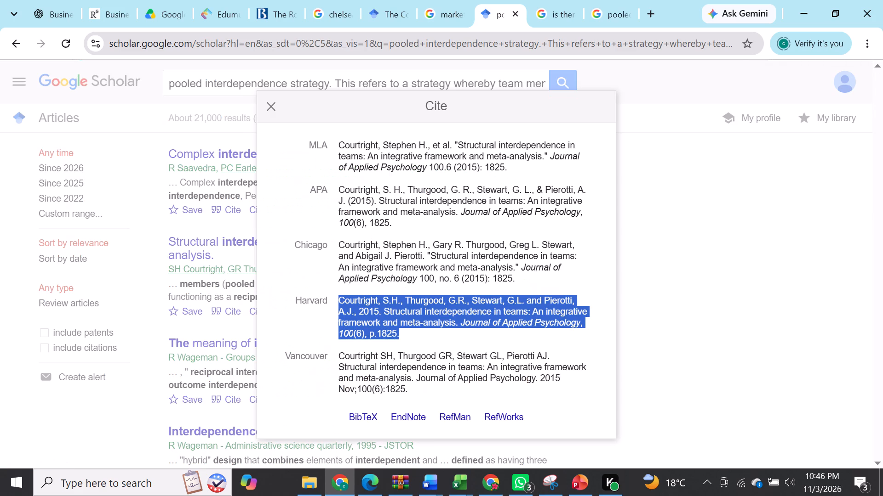
key(ctrl+c)
click(424, 494)
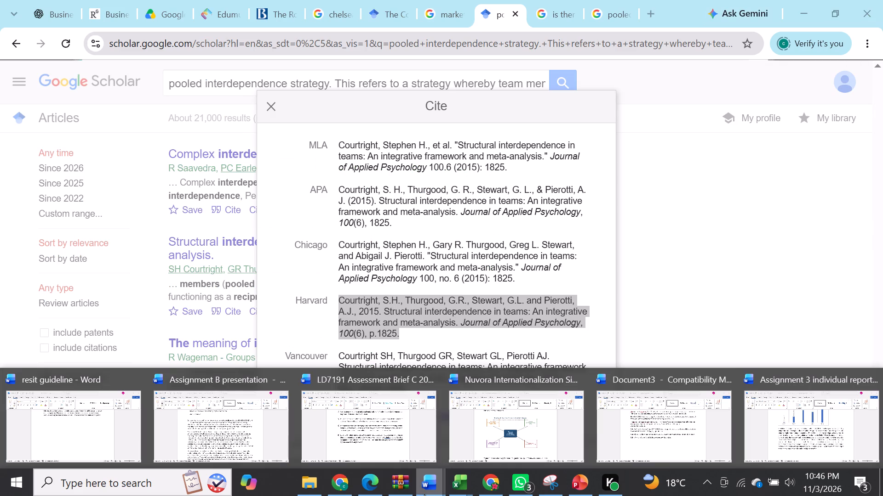
click(679, 442)
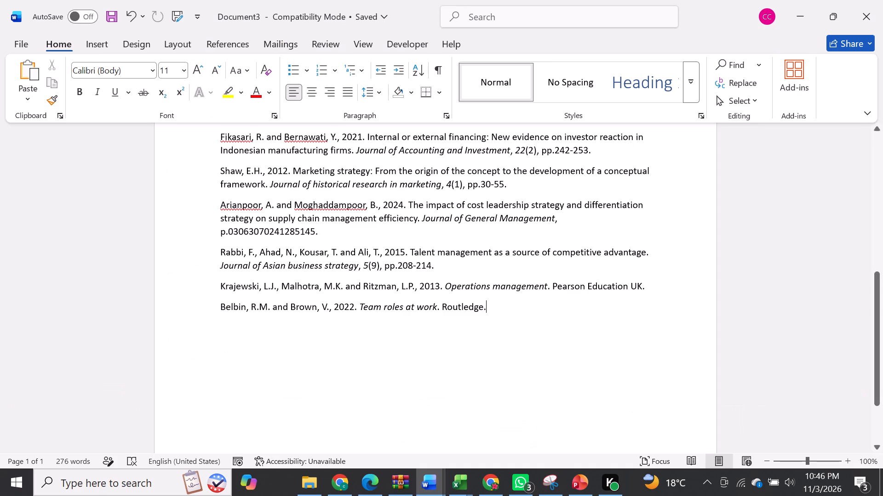
key(Return)
key(ctrl+v)
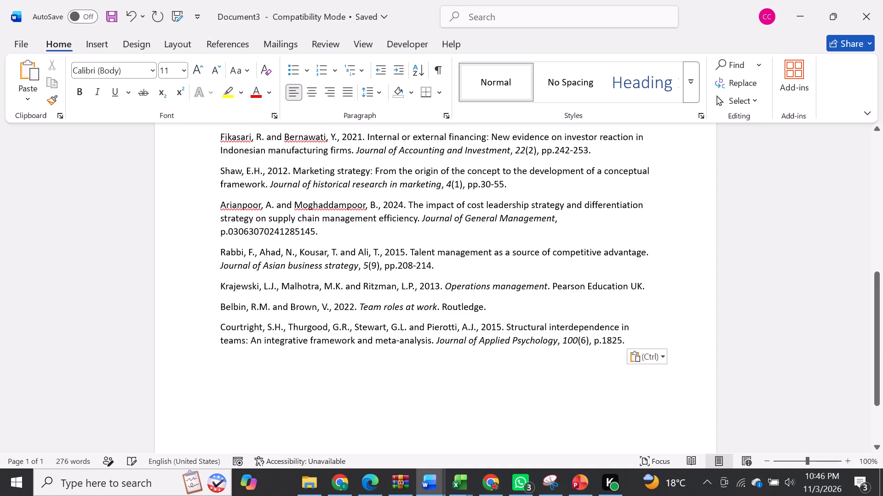
Copy the surname Courtright from the start of the last entry in the reference list.
drag(219, 325, 261, 325)
key(ctrl+c)
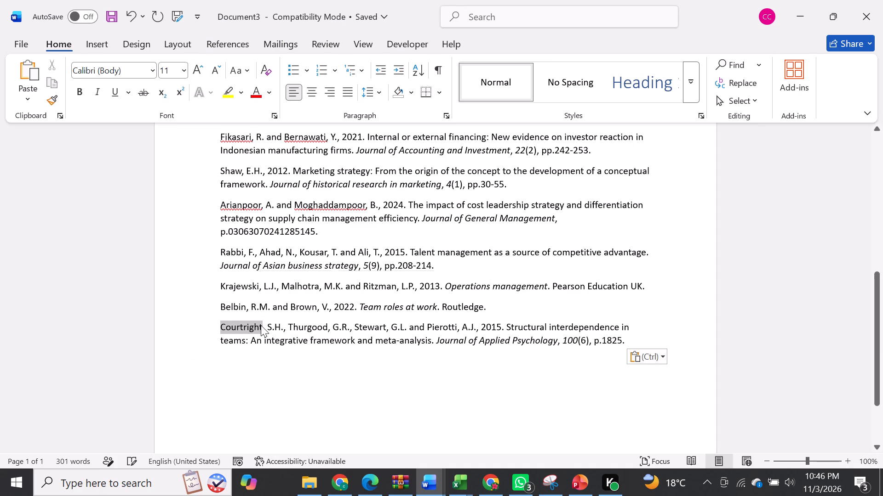
click(632, 345)
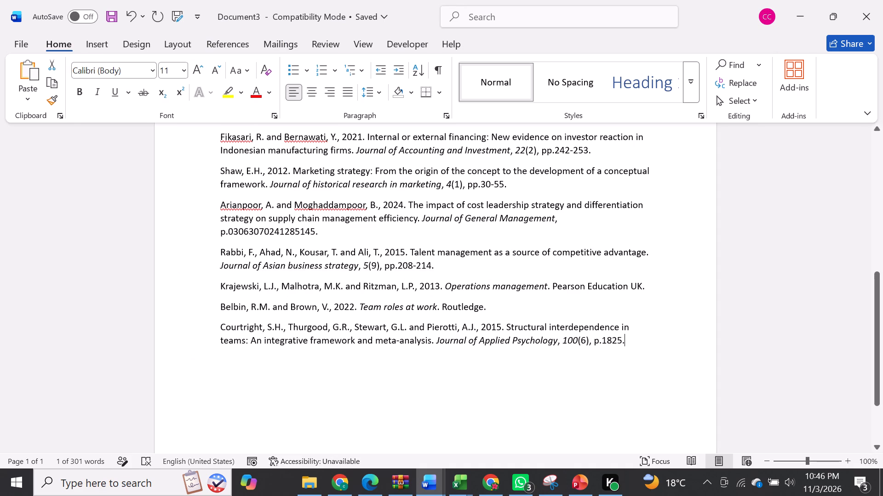